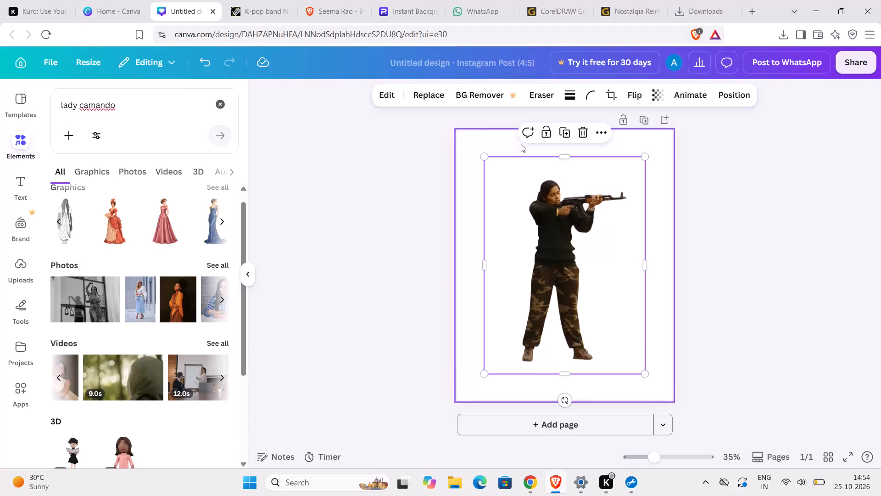
Move the cut-out photo of the woman aiming a rifle to the lower-left area of the page, with her feet near the bottom edge.
drag(570, 222, 550, 248)
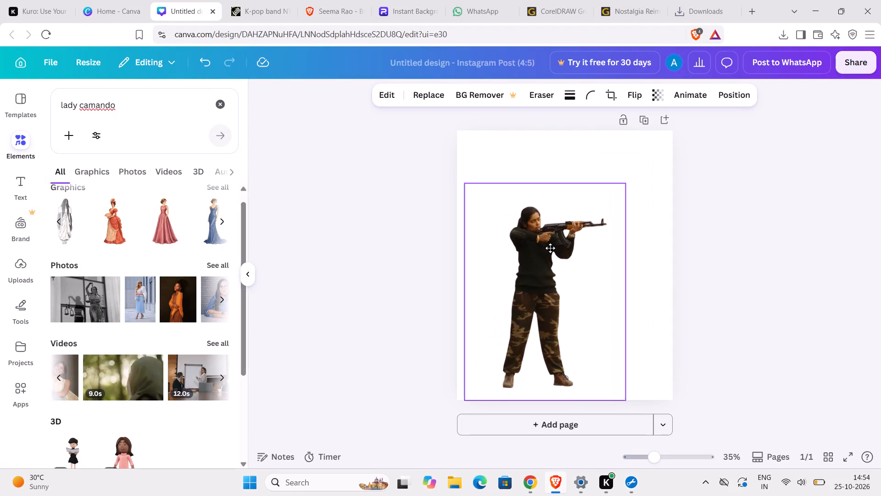
drag(550, 248, 546, 248)
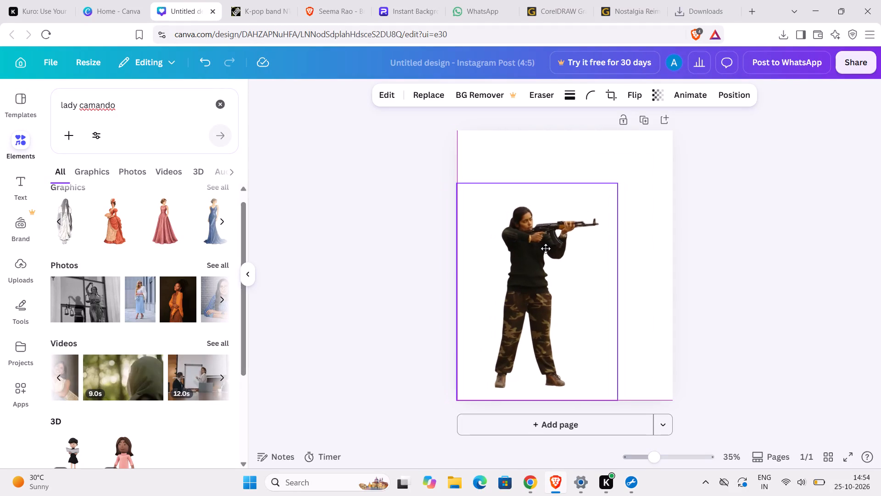
drag(546, 248, 524, 253)
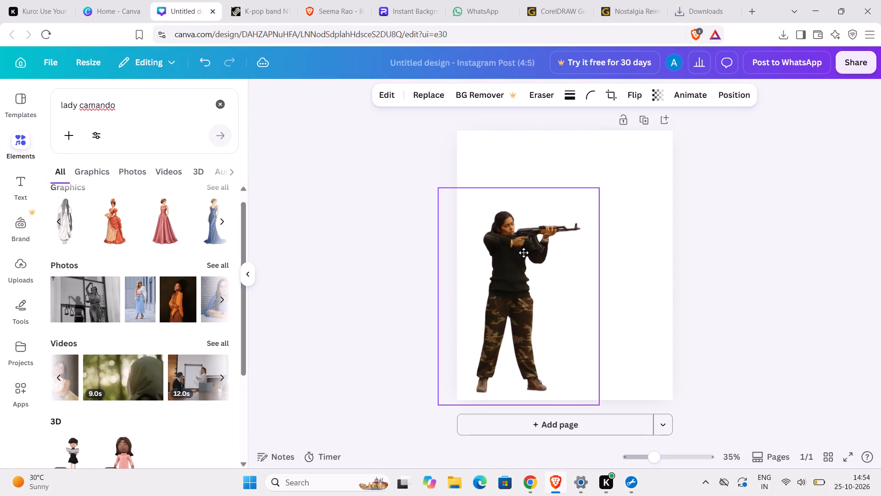
drag(524, 253, 517, 253)
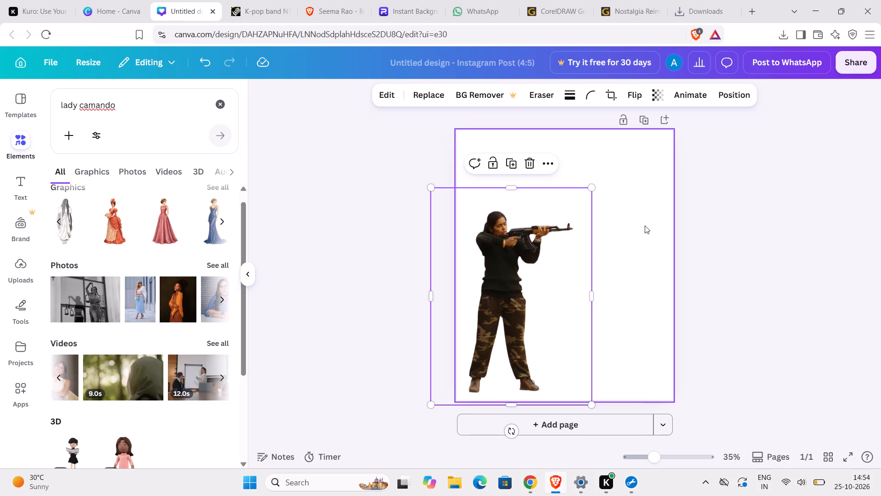
click(641, 223)
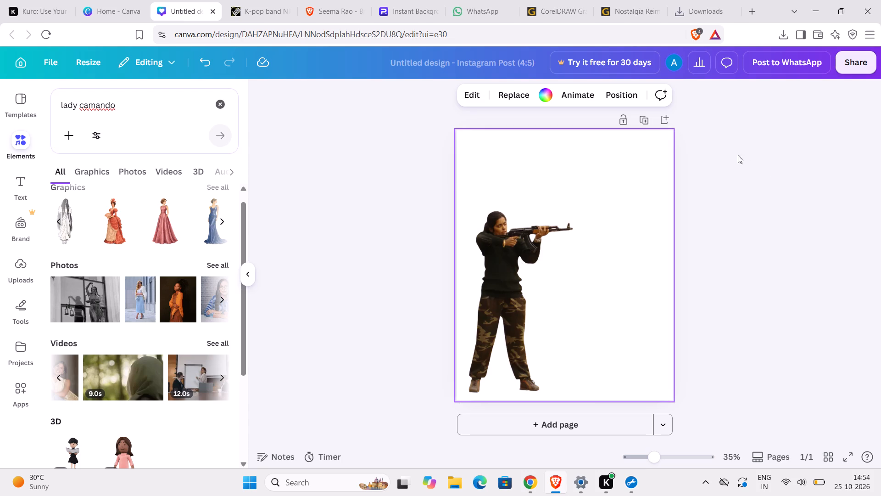
click(561, 295)
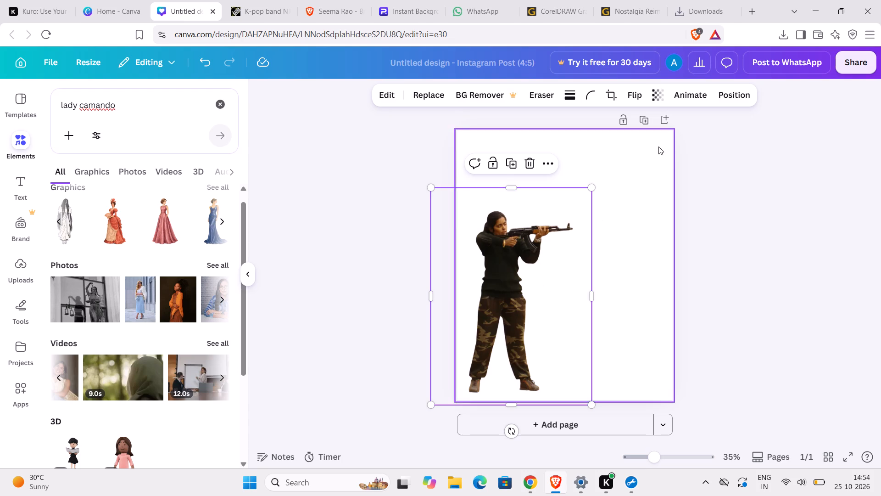
Flip the photo of the woman with the rifle horizontally and shift it so the whole rifle sits inside the page.
click(631, 91)
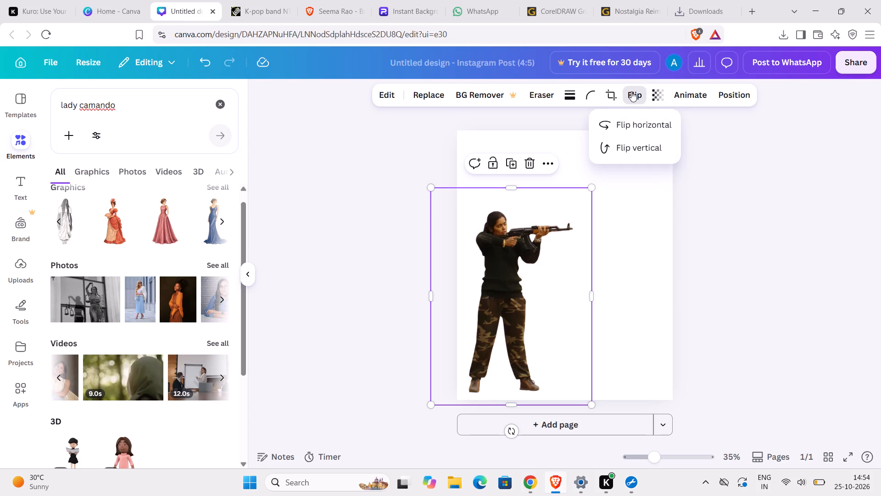
click(637, 123)
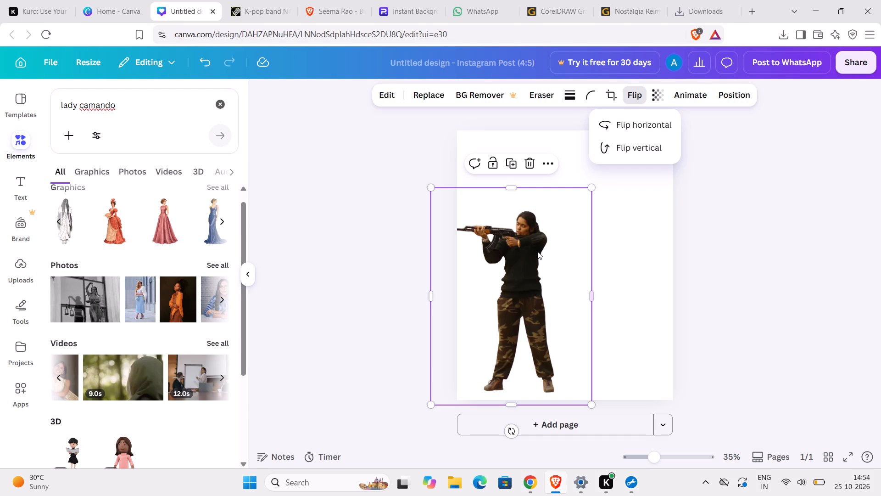
drag(537, 251, 545, 253)
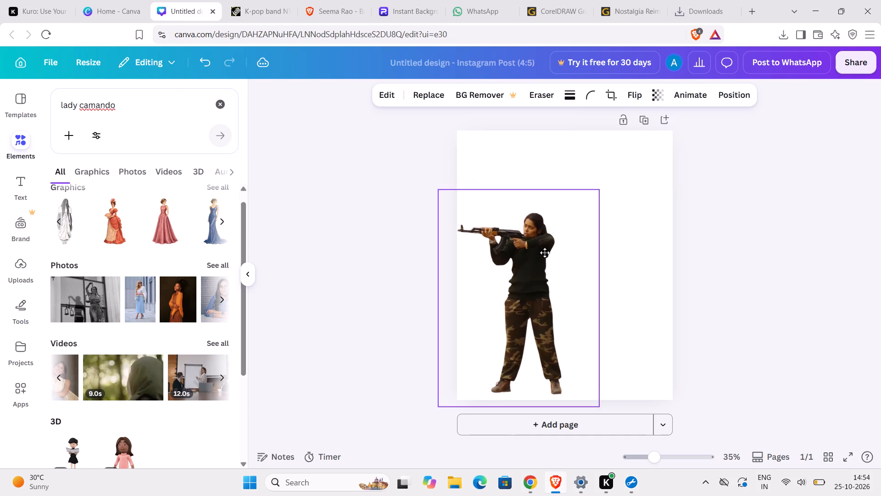
drag(545, 253, 545, 257)
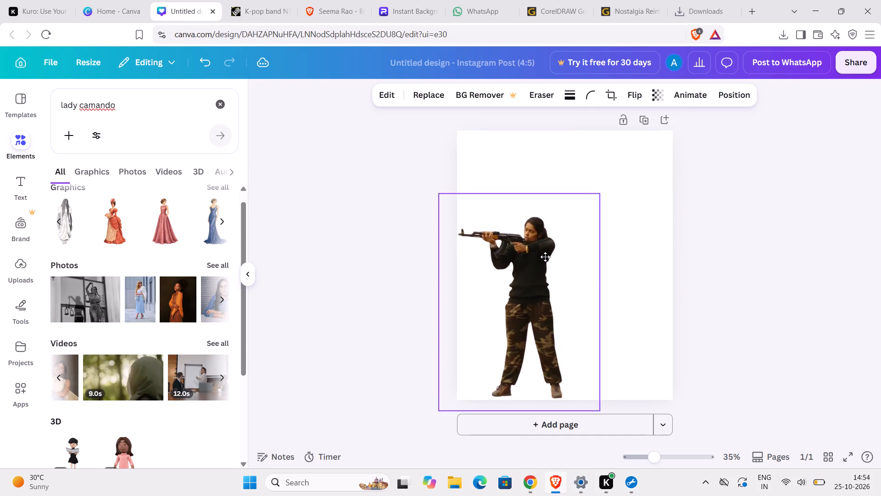
drag(545, 257, 546, 255)
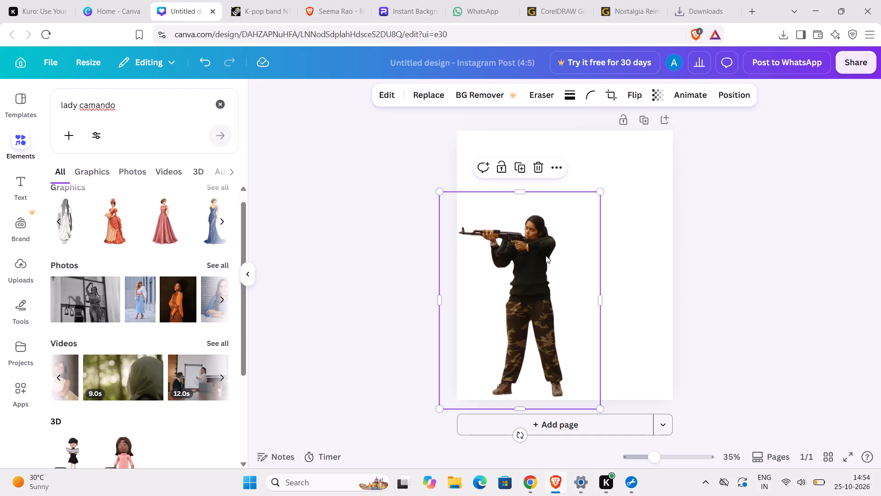
click(656, 224)
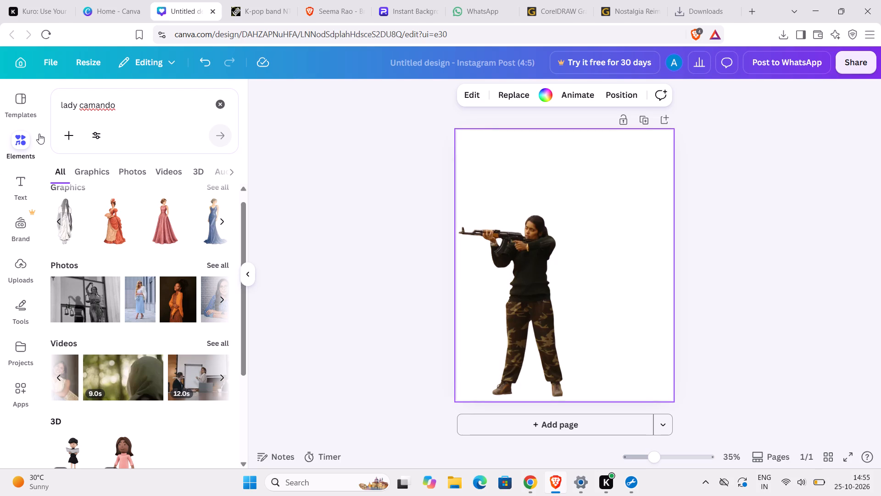
Replace the elements search with "indian flag".
click(21, 141)
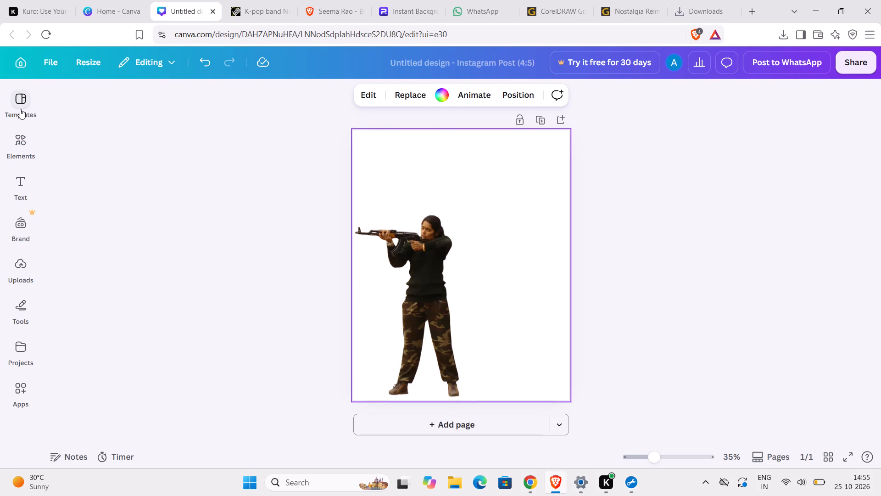
click(23, 142)
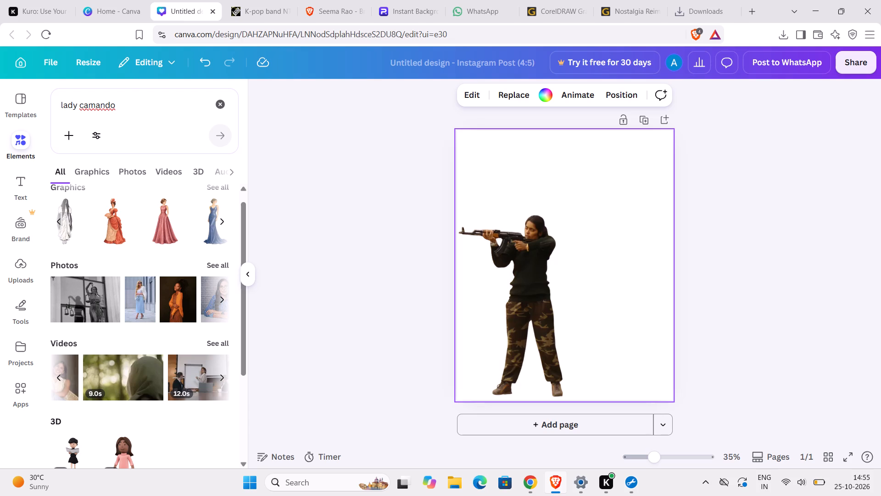
double_click(98, 104)
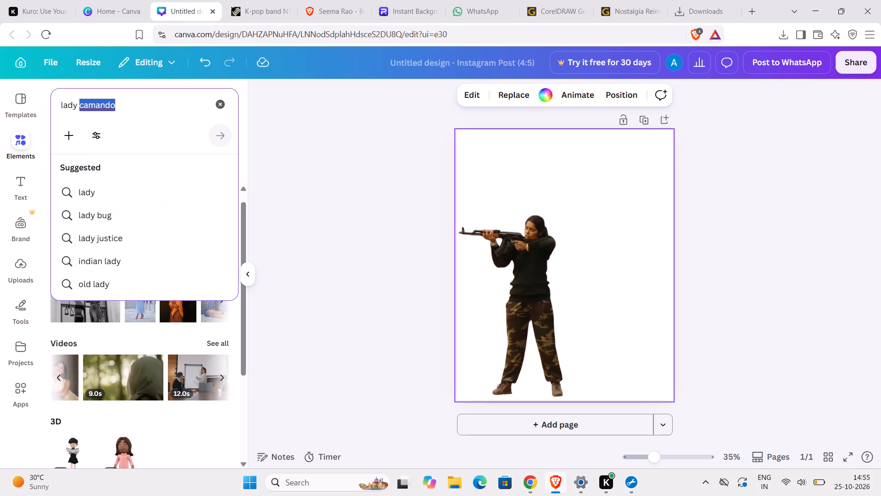
key(BackSpace)
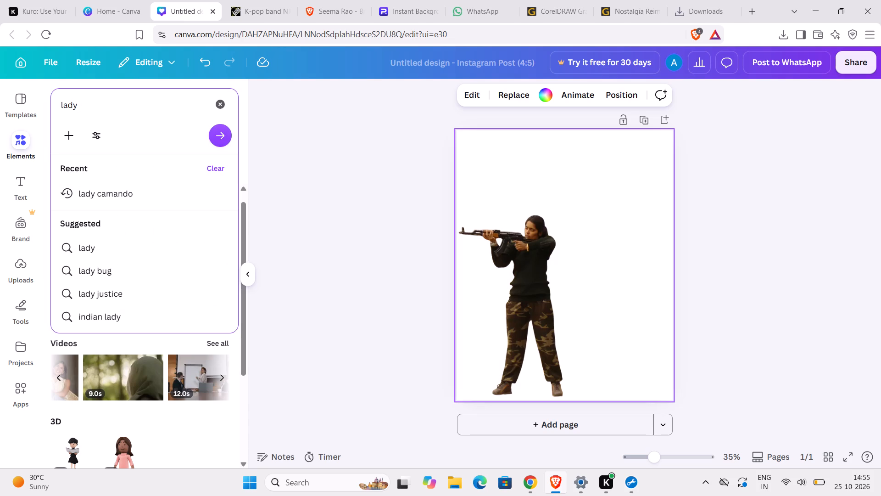
double_click(69, 106)
key(BackSpace)
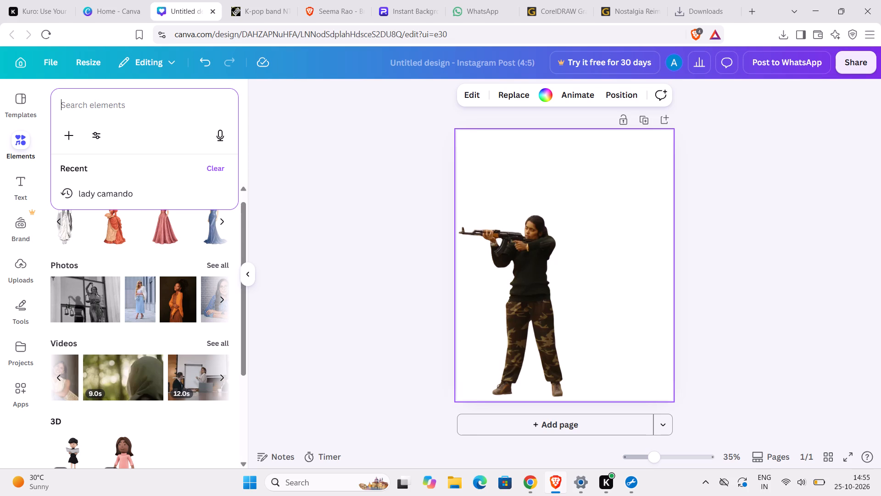
text(in)
text(dian f)
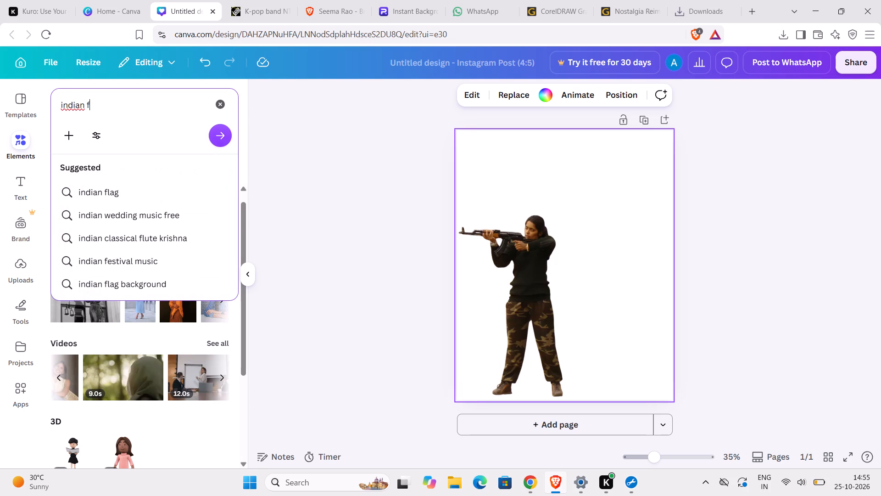
click(98, 194)
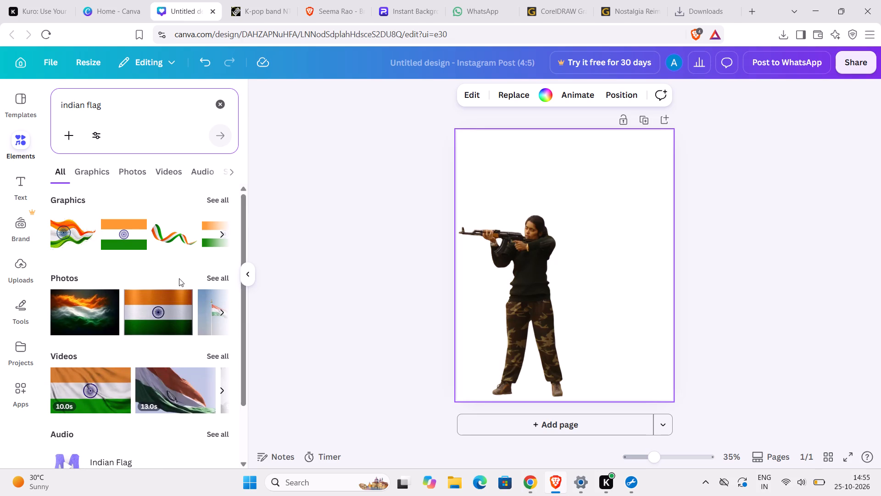
Insert the wavy Indian flag graphic with the blue chakra and delete the extra copies, keeping one.
scroll(179, 278, down, 2)
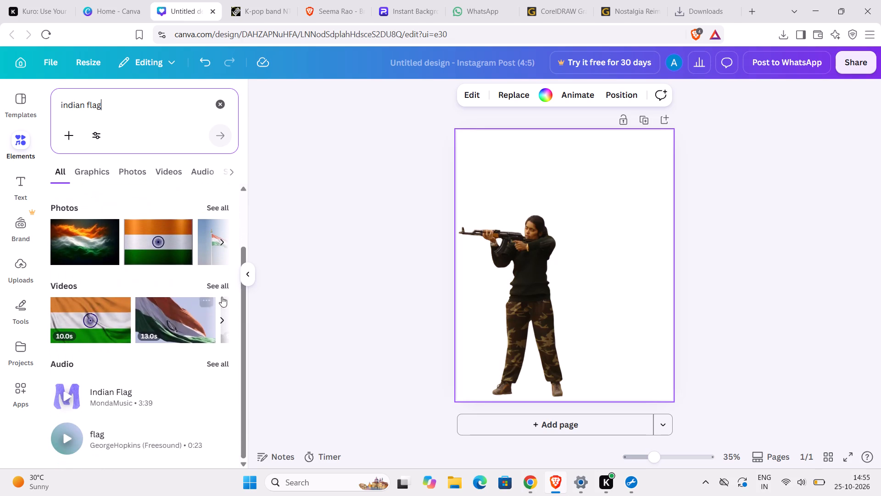
scroll(159, 286, up, 2)
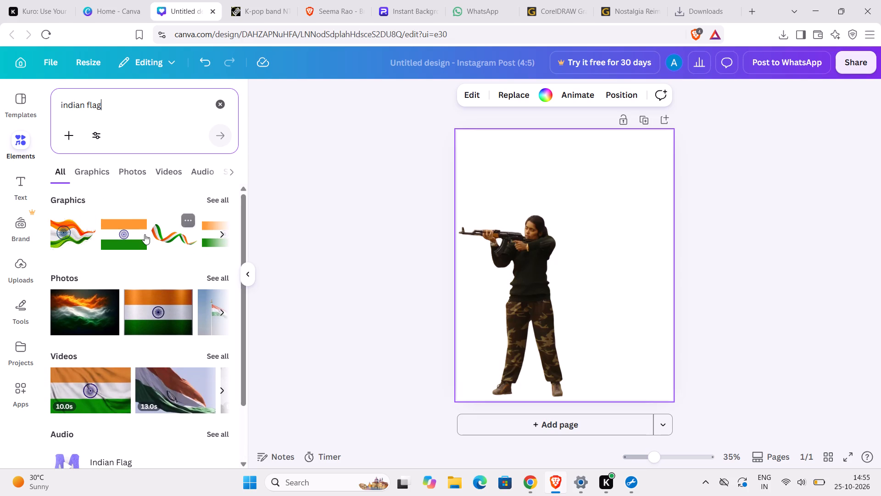
click(76, 225)
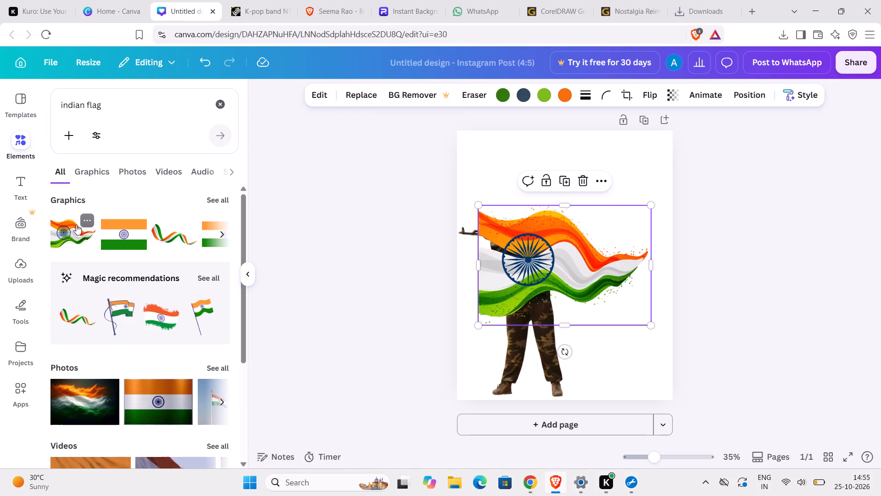
double_click(76, 225)
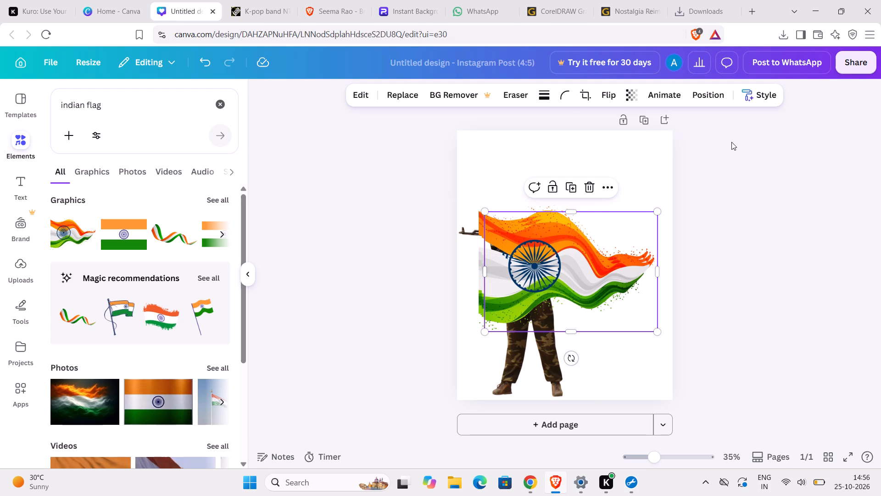
key(Delete)
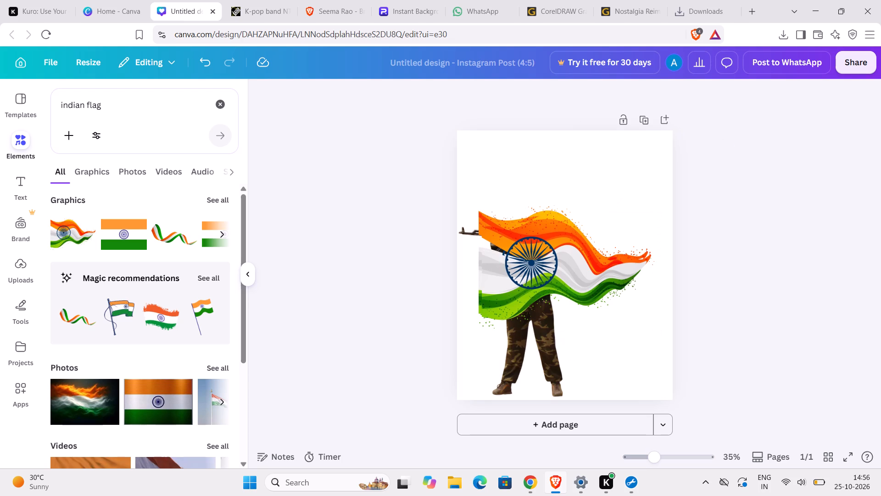
click(570, 258)
drag(570, 258, 528, 293)
key(Delete)
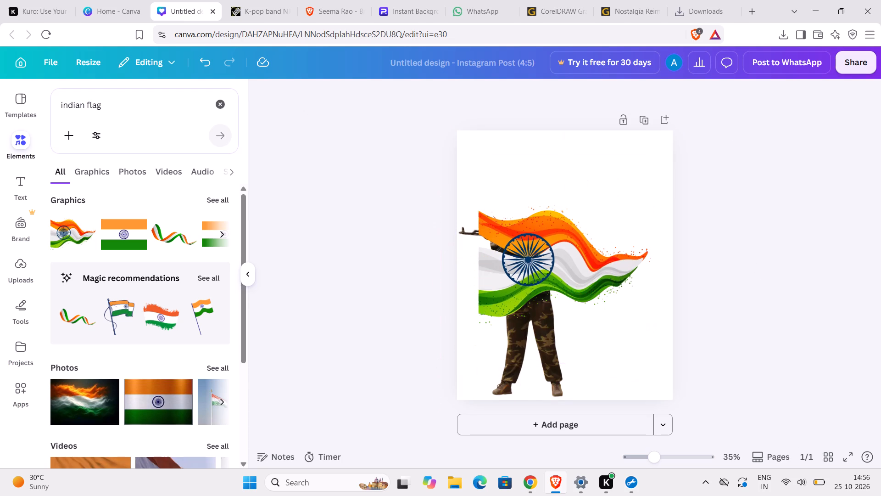
Move the remaining flag graphic down over the woman's legs, and undo its deletion.
click(639, 274)
drag(639, 274, 641, 332)
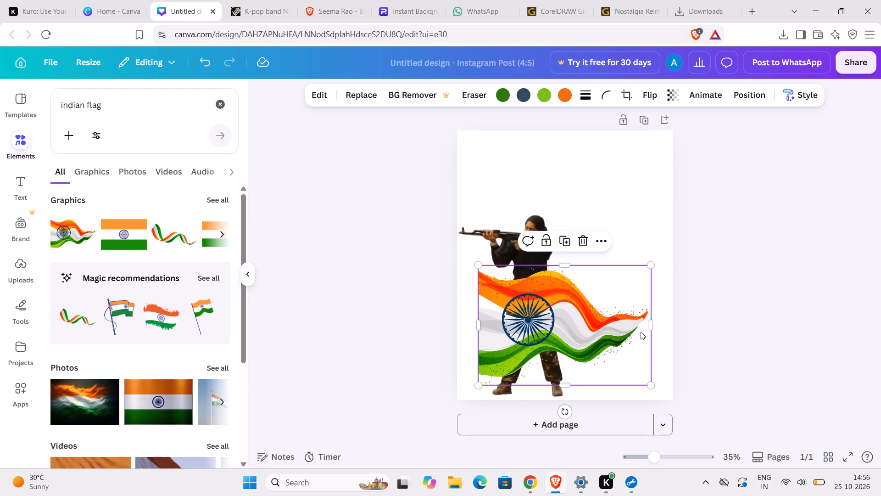
key(Delete)
key(ctrl+z)
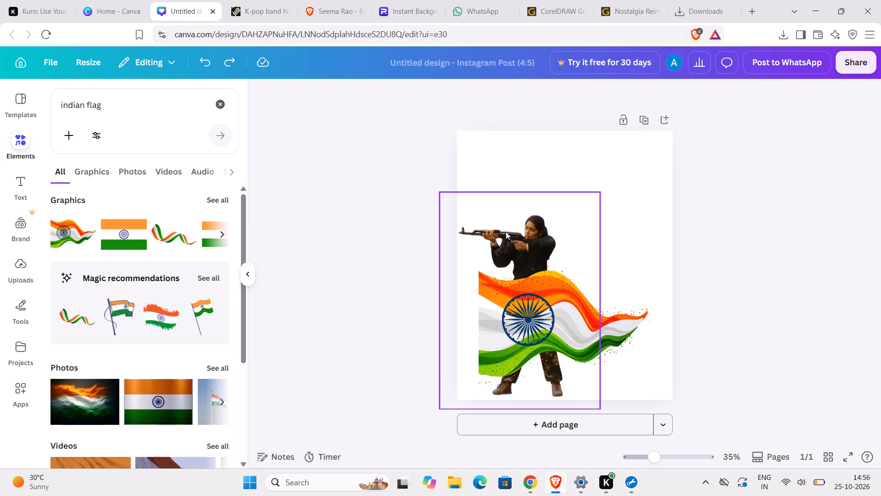
Lock the woman's photo in place.
click(533, 235)
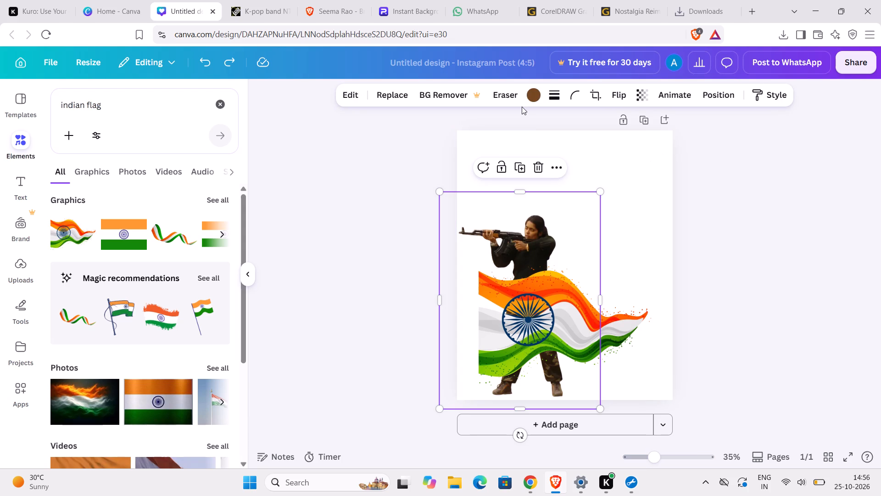
click(502, 161)
click(386, 128)
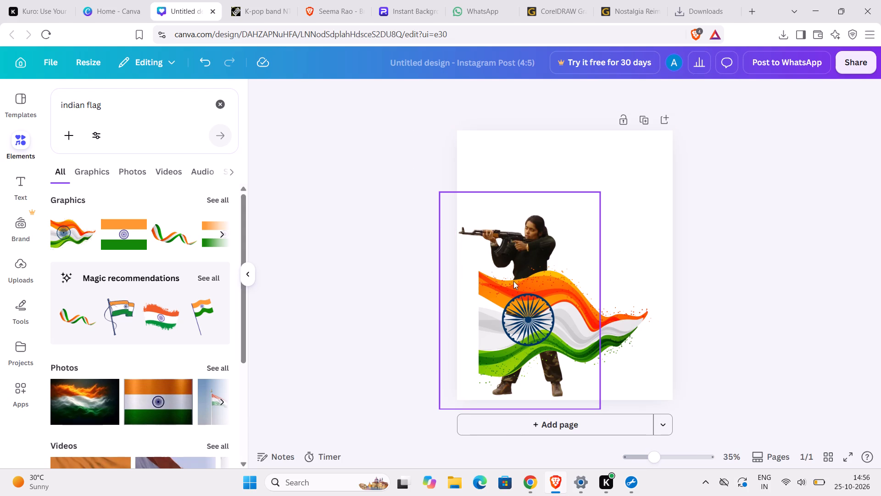
Move the flag graphic across so it starts at the woman's torso and extends past the page's right edge.
drag(520, 288, 547, 310)
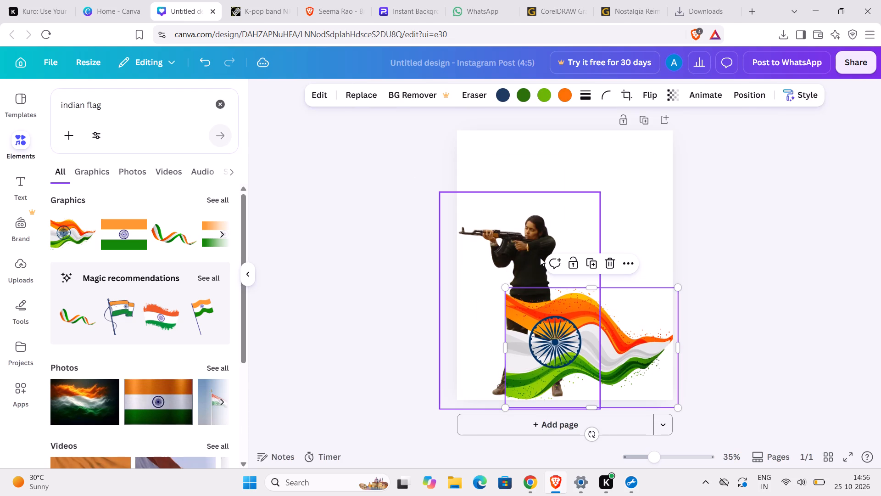
drag(539, 310, 554, 270)
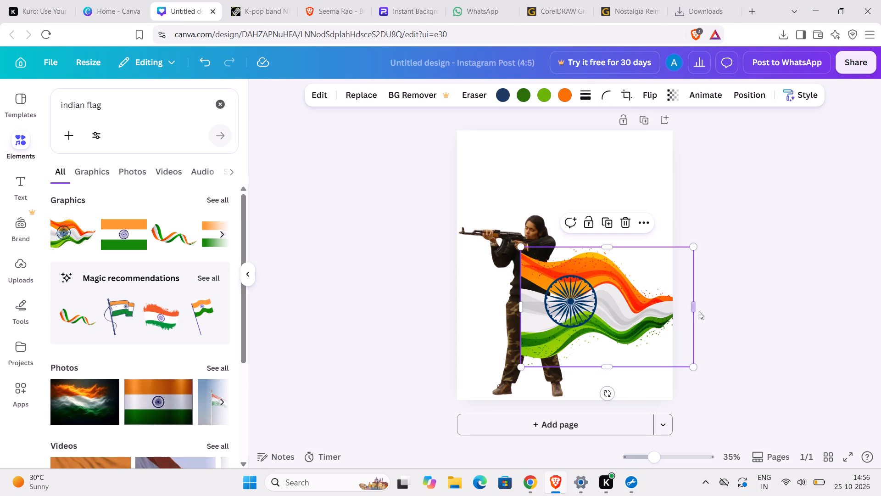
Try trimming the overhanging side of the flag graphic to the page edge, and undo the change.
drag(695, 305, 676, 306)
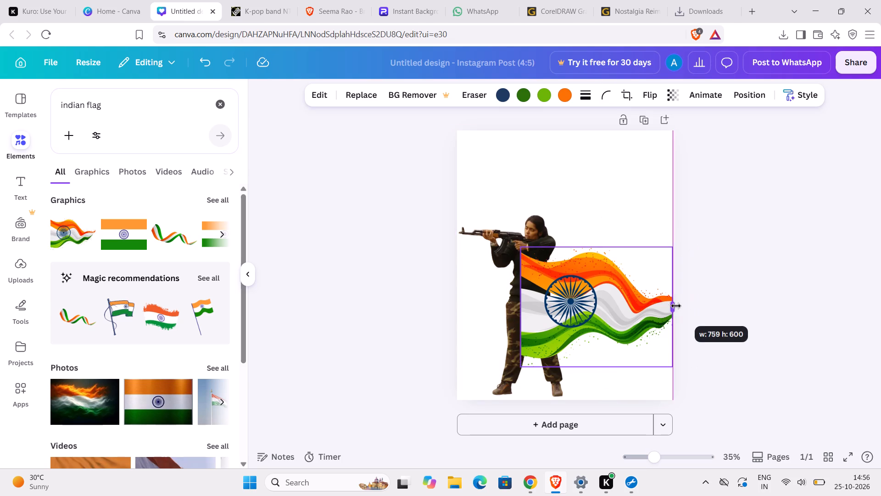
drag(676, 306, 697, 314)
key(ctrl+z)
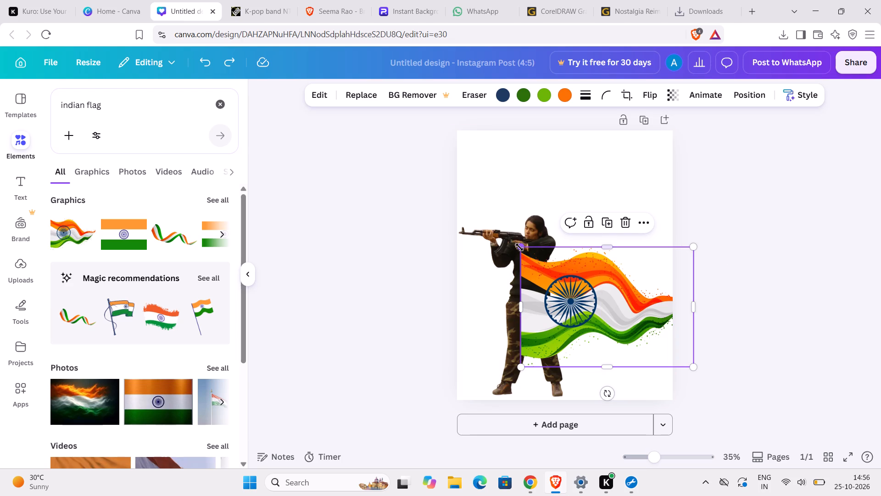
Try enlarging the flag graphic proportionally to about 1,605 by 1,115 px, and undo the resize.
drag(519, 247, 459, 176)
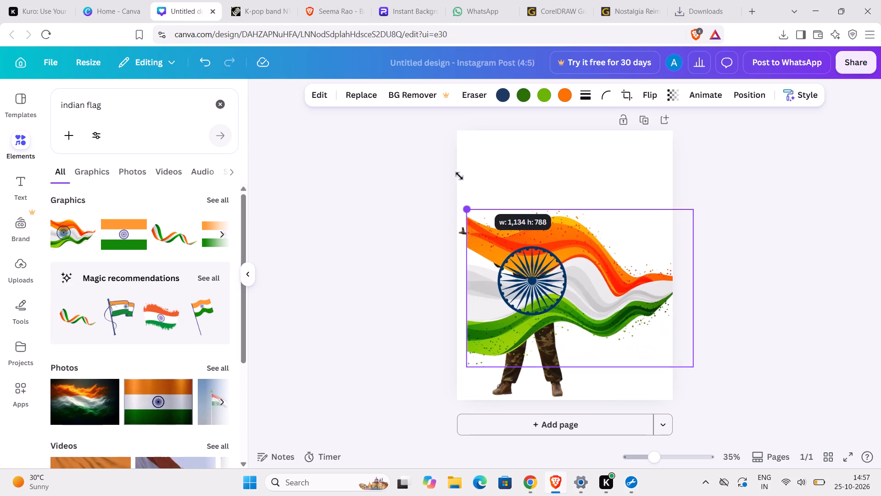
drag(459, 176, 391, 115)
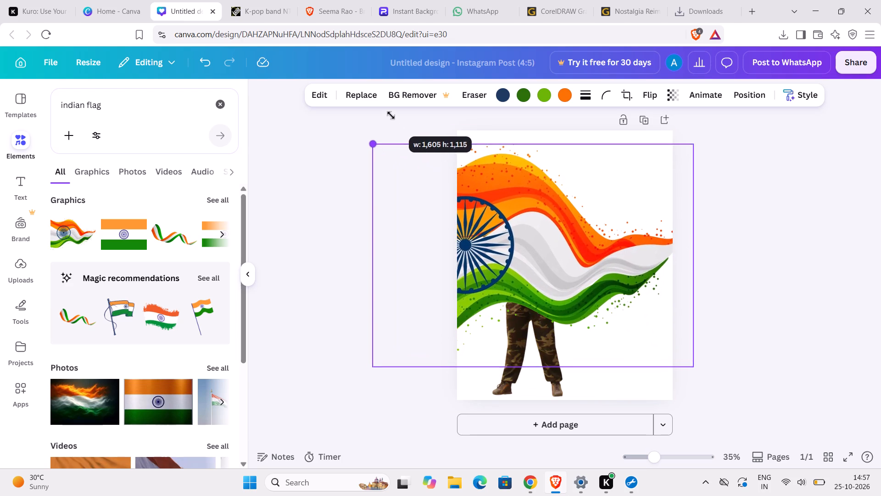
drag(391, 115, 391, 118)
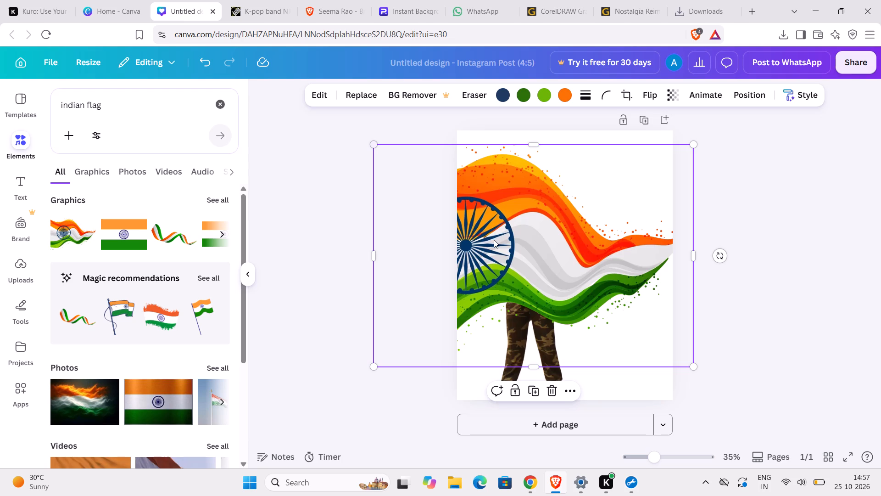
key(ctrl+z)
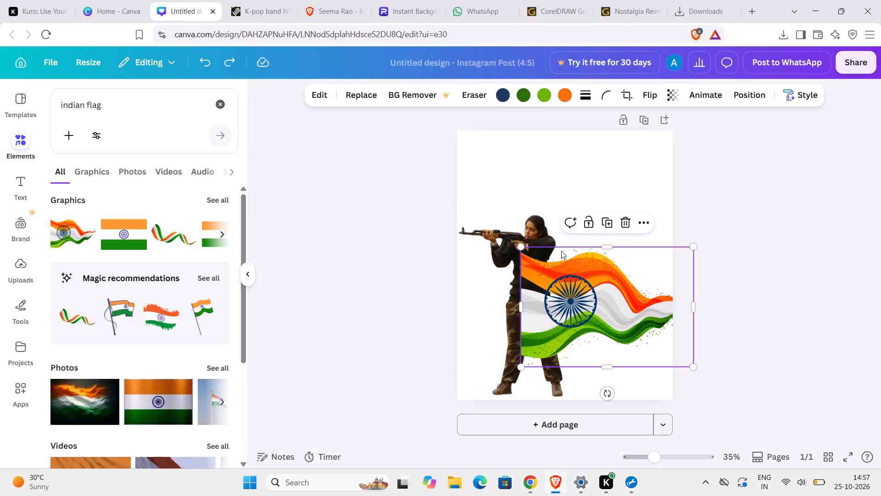
Enlarge the flag graphic proportionally to about 1330 by 924 px and send it backward behind the woman's photo.
drag(524, 249, 418, 203)
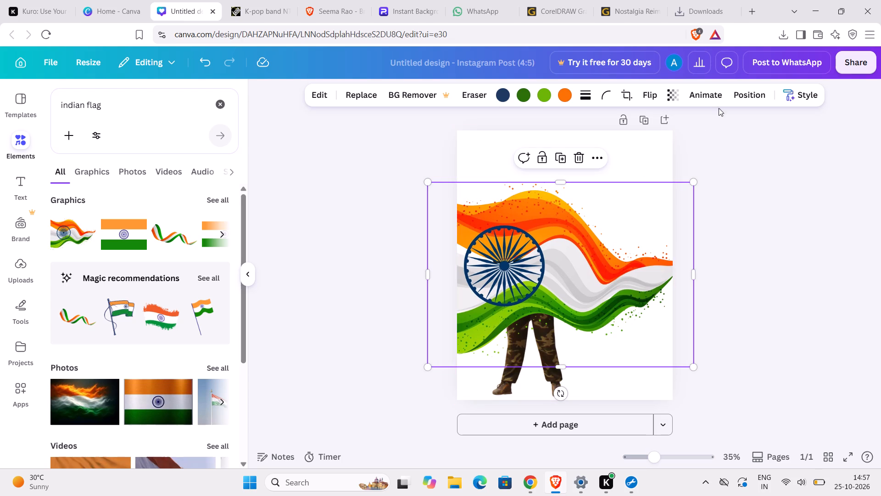
click(755, 88)
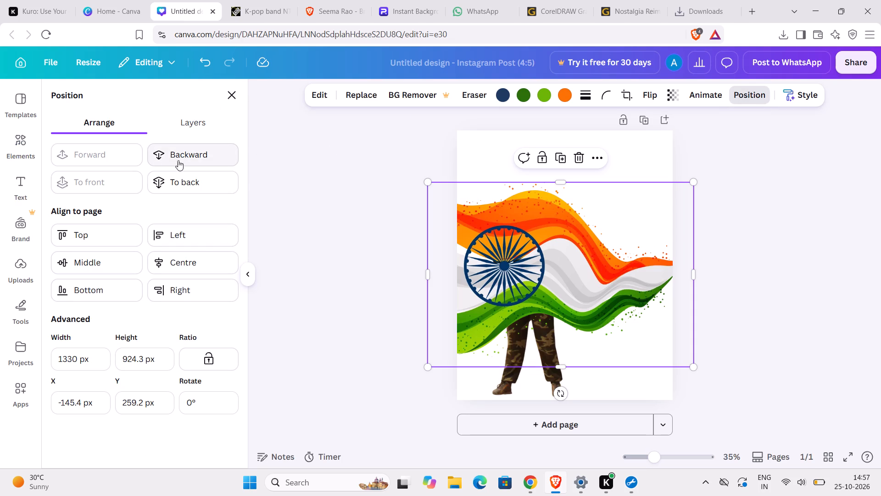
click(190, 155)
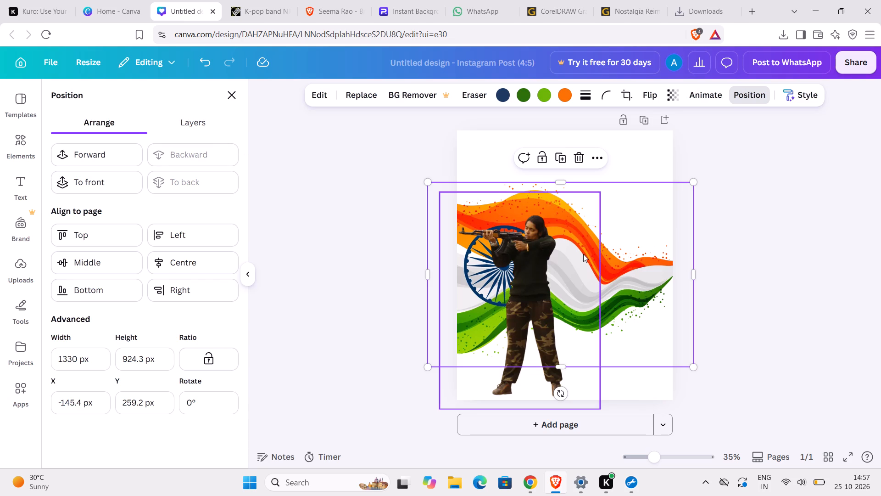
Move the flag graphic up to the page's top edge, at about X -86 px and Y -22 px.
drag(665, 271, 684, 215)
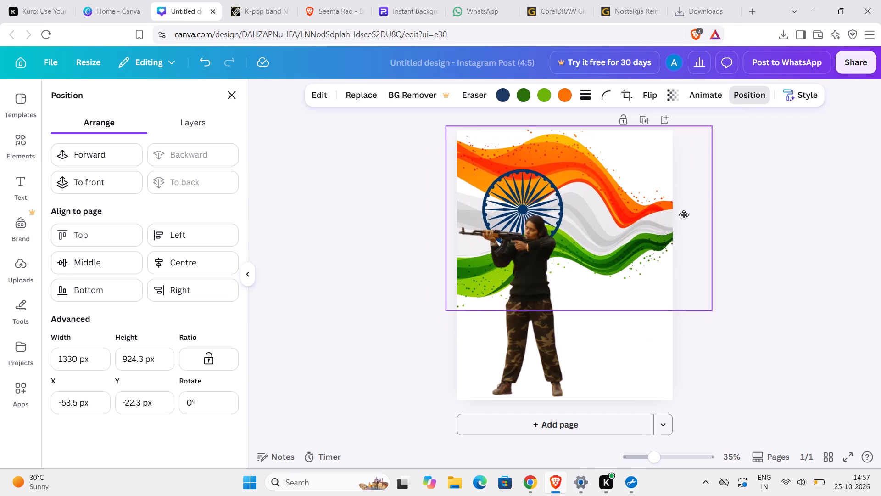
drag(684, 215, 676, 215)
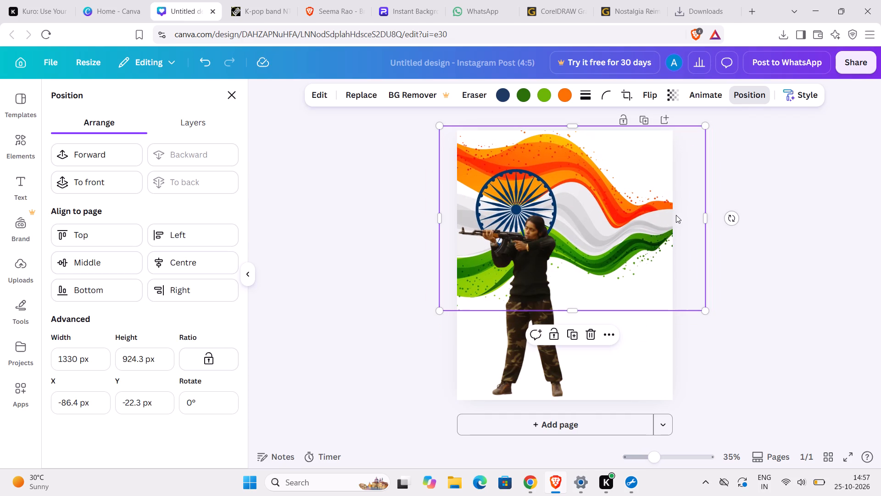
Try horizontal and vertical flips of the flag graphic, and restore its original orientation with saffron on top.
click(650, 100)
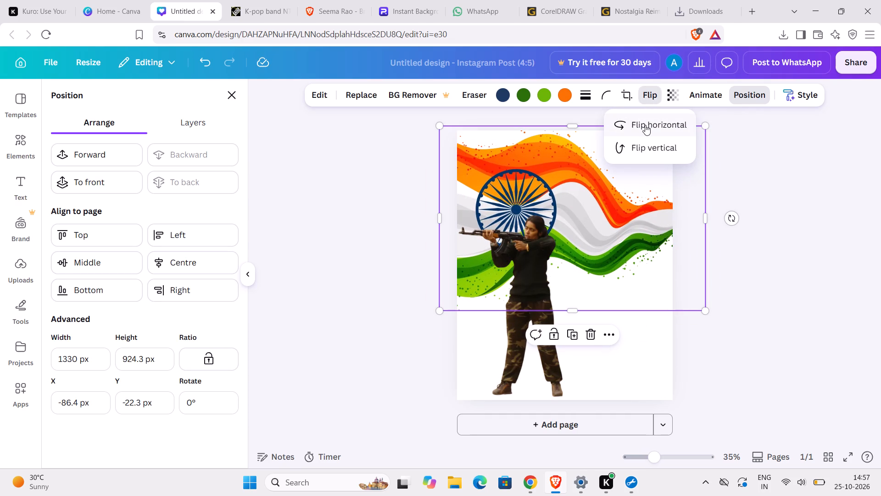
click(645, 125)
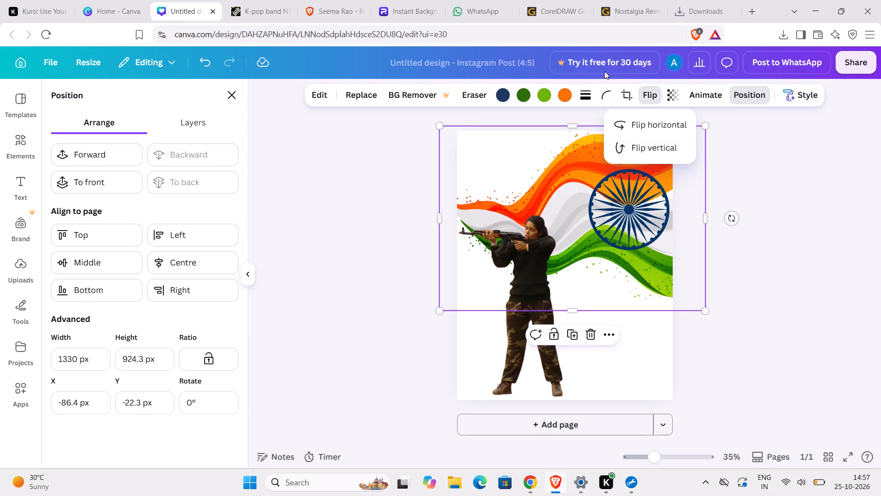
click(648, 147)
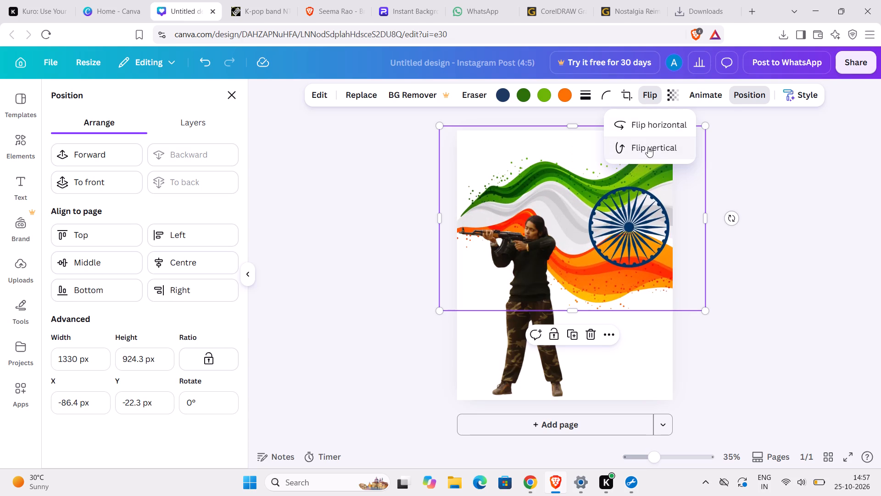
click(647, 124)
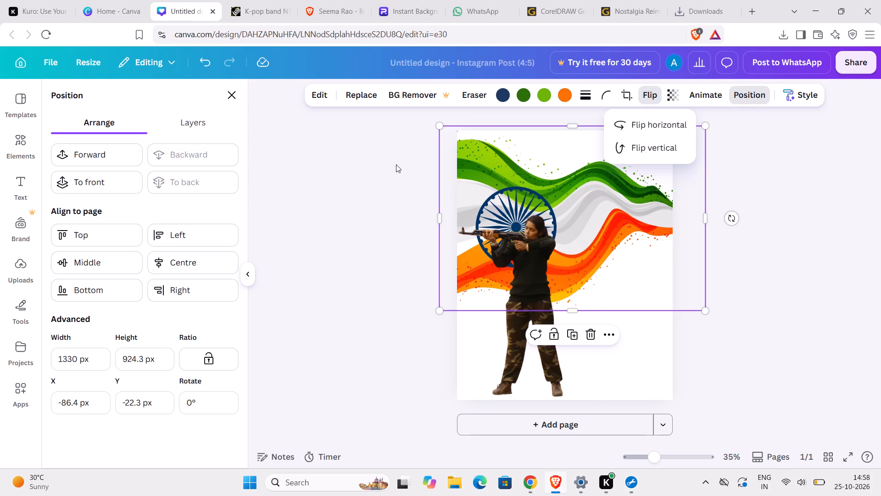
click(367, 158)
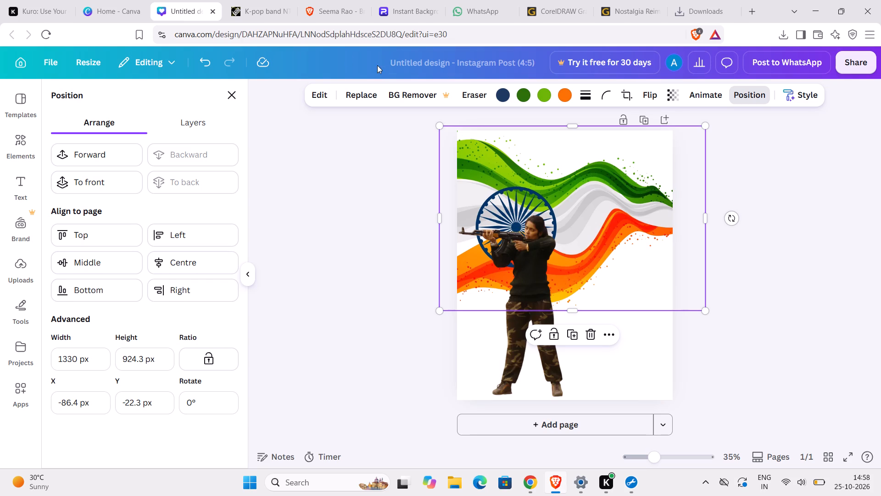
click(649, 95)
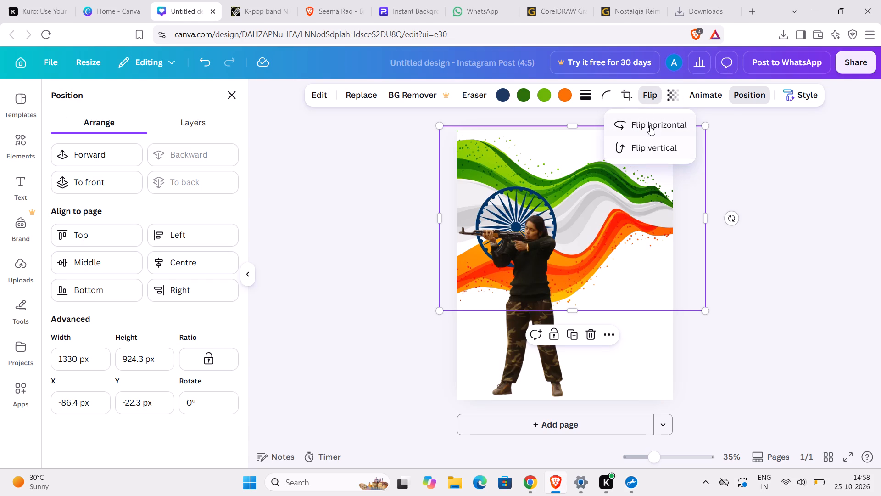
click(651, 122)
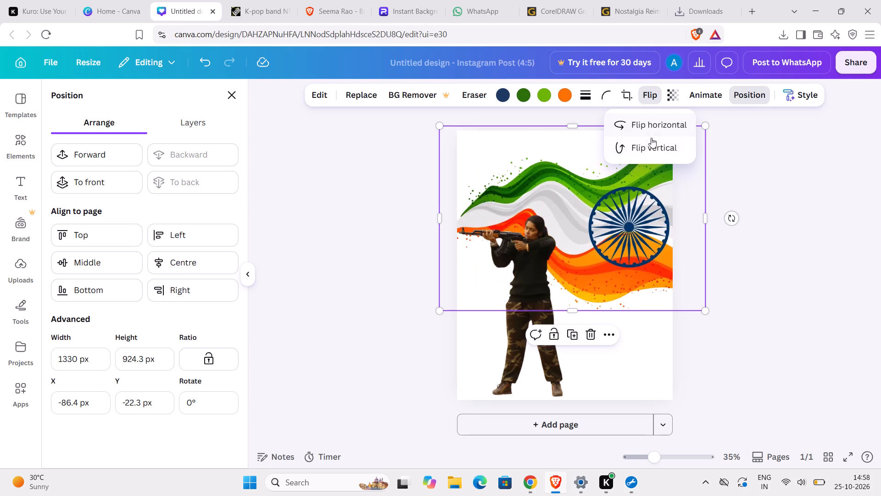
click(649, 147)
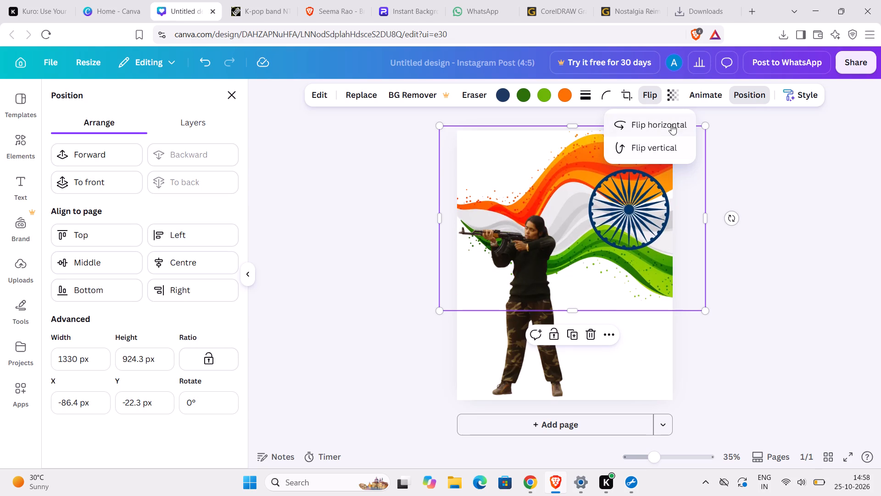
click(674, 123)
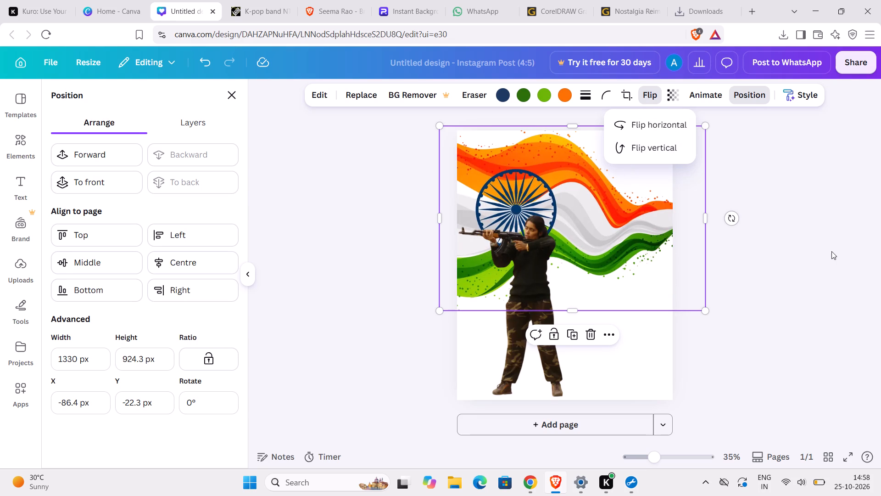
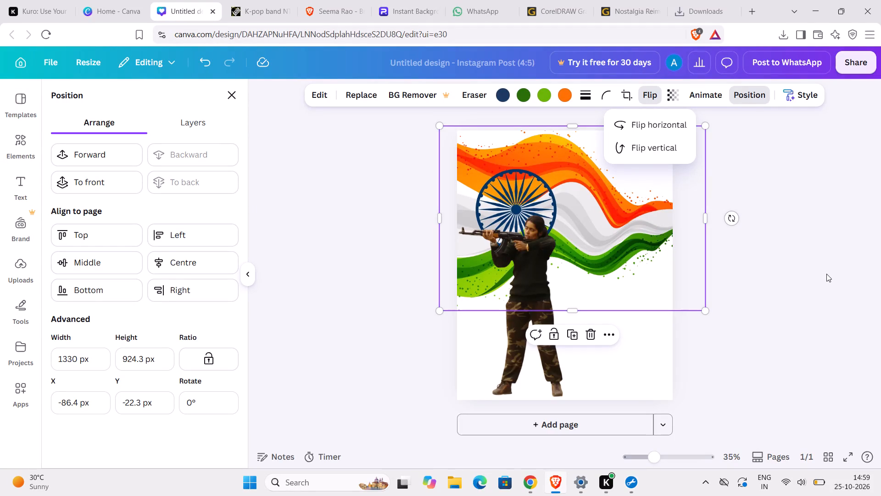
Enlarge the flag graphic proportionally to about 1716 by 1193 px, keeping its upper corner at the page's top edge.
click(826, 274)
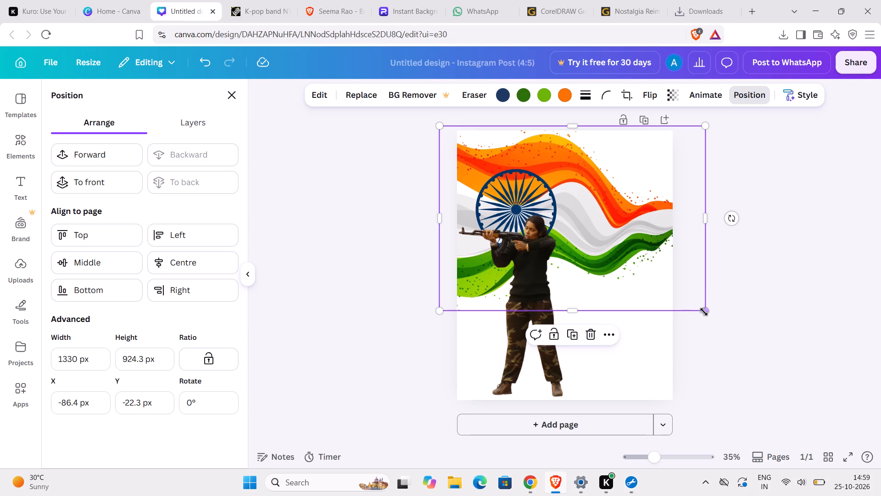
drag(703, 313, 761, 393)
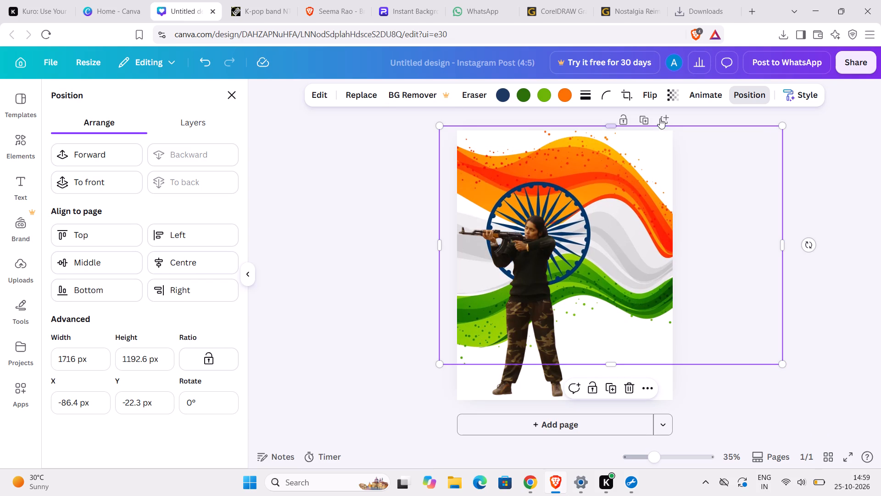
Reduce the flag graphic's transparency value to 55 so it fades behind the woman.
click(675, 94)
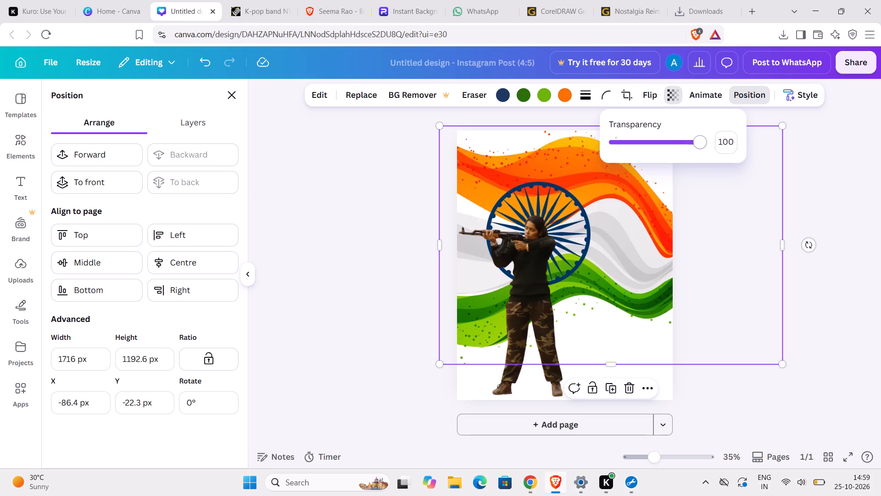
drag(696, 147, 661, 147)
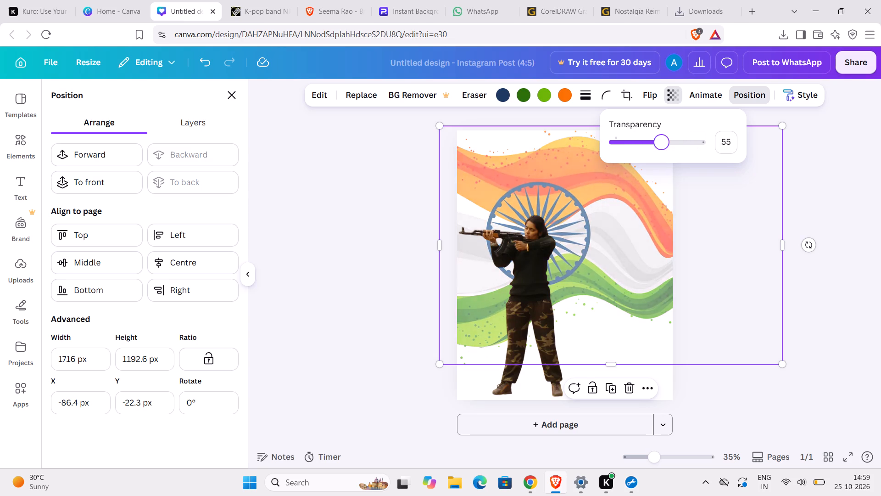
drag(661, 147, 662, 149)
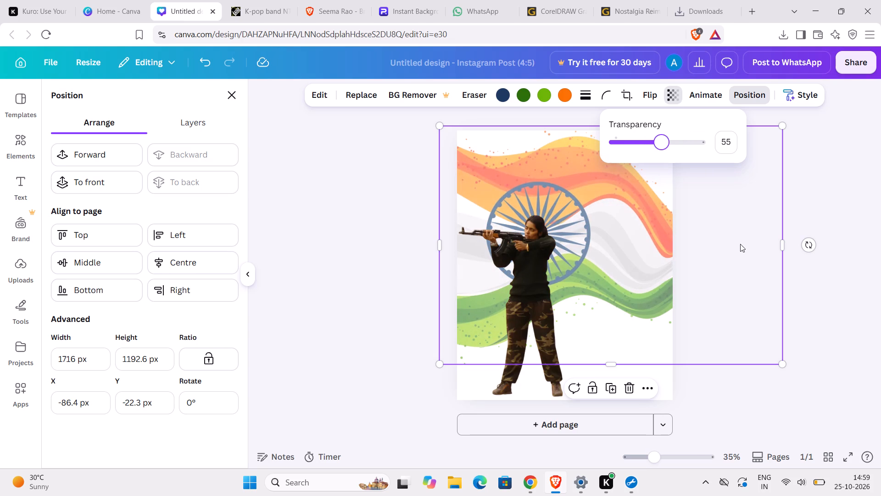
click(806, 176)
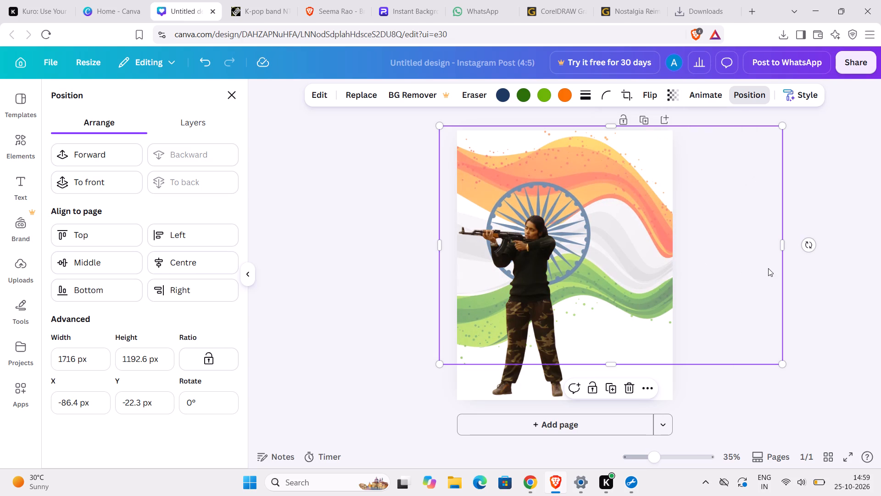
click(833, 205)
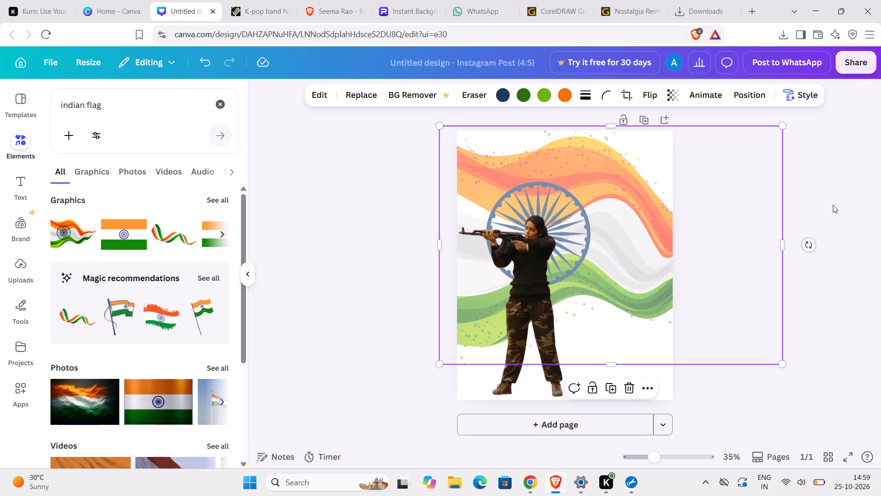
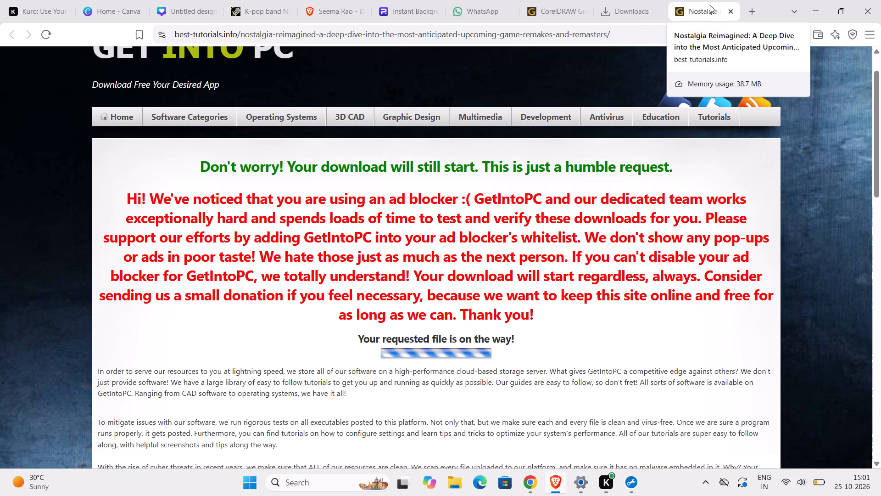
Return from the software download page to the untitled 4:5 Instagram post design in Canva.
key(ctrl+3)
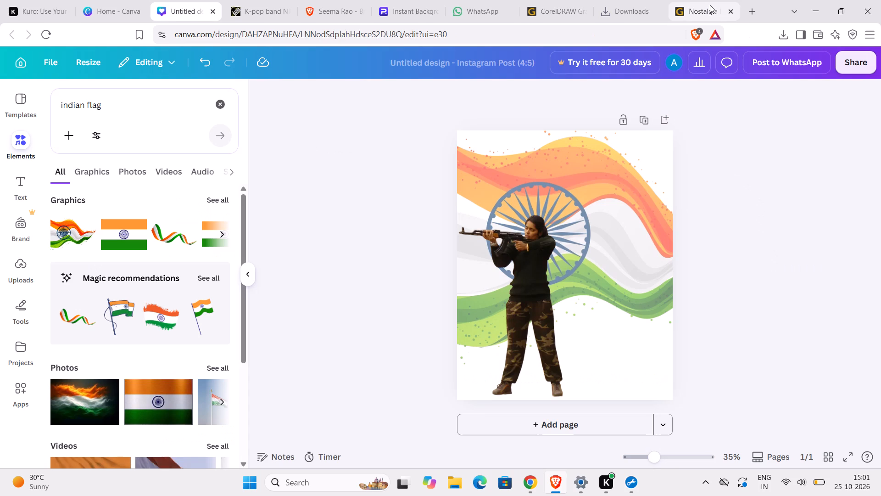
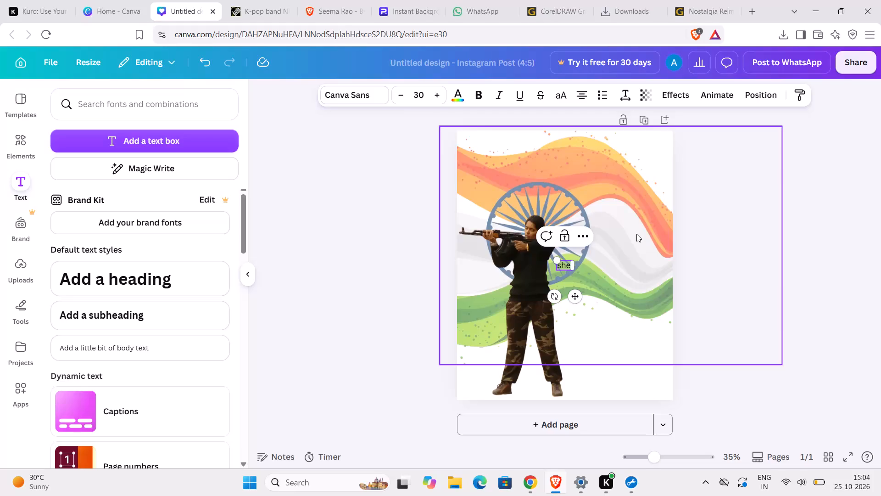
Continue the new text box's wording with a space after "she".
key(space)
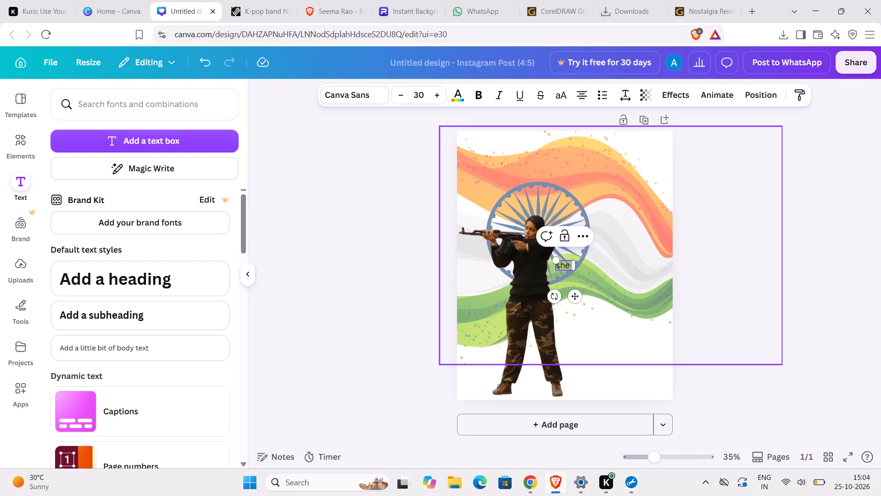
Continue the text box's wording after "she" with "bows to no fear".
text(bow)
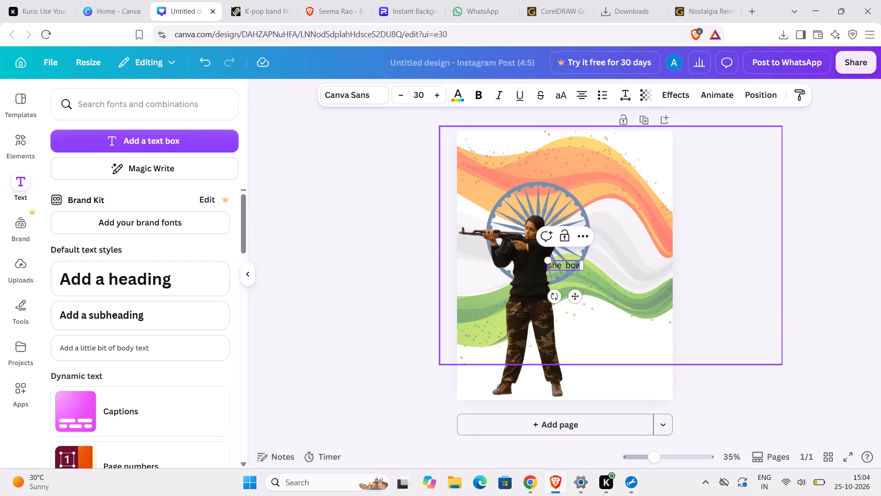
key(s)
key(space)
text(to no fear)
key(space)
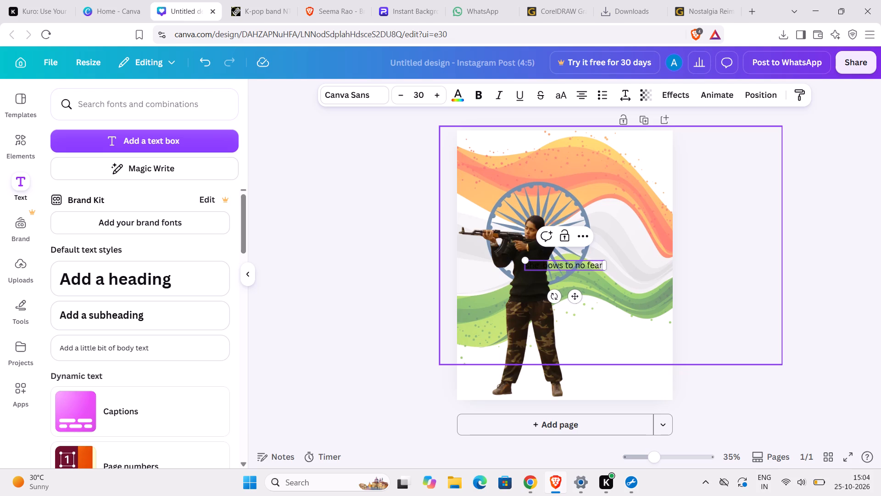
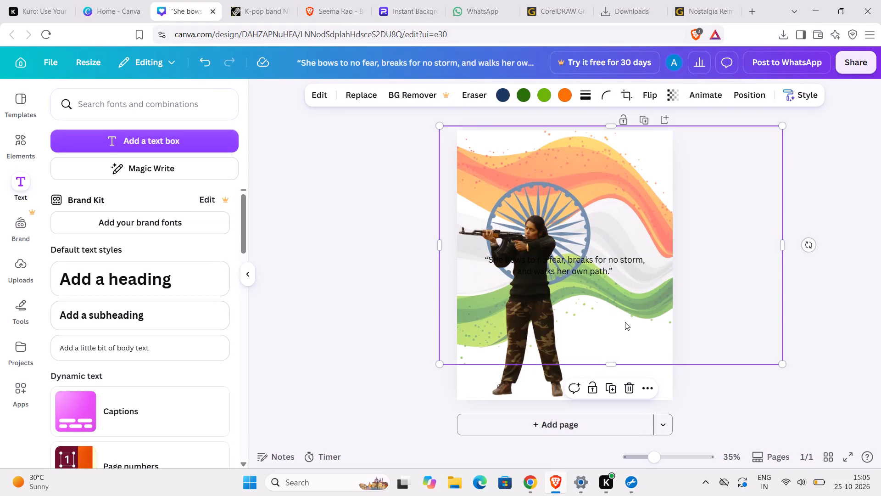
Select the quote text box reading "She bows to no fear, breaks for no storm, and walks her own path.".
click(606, 260)
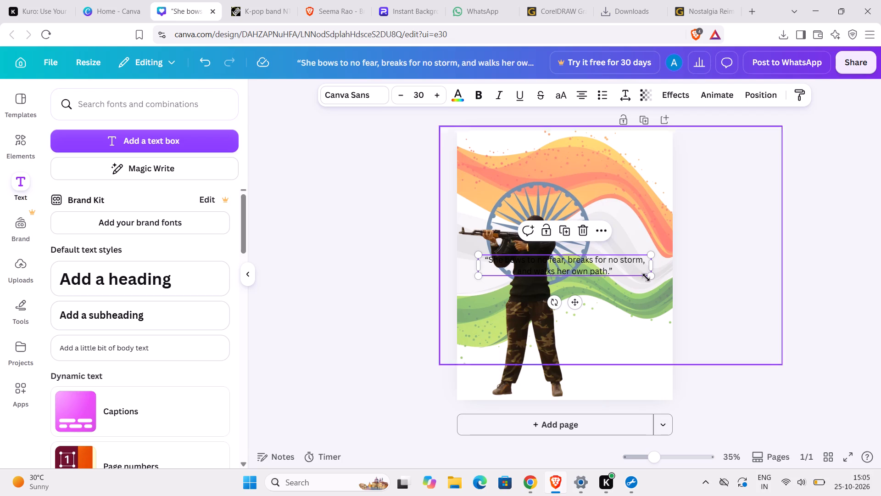
Narrow the quote text box so it wraps onto four lines and place it in the page's lower-right corner, beside the commando's legs.
drag(653, 265, 621, 259)
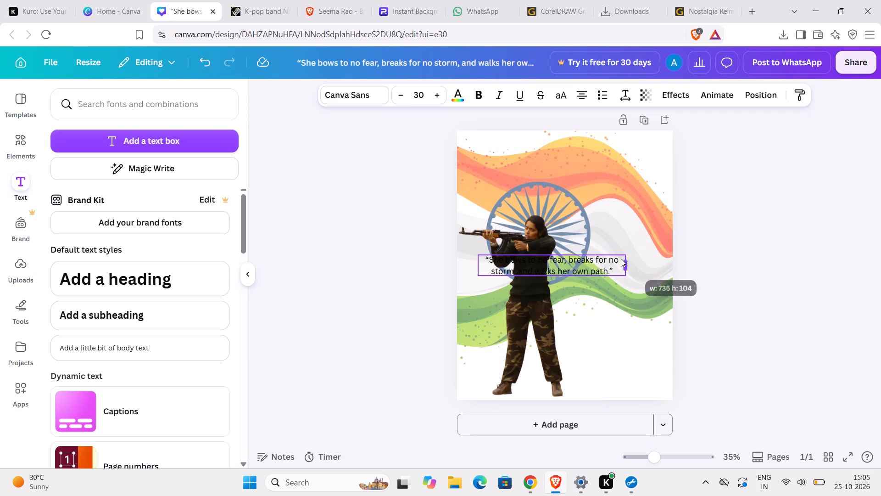
drag(621, 259, 556, 260)
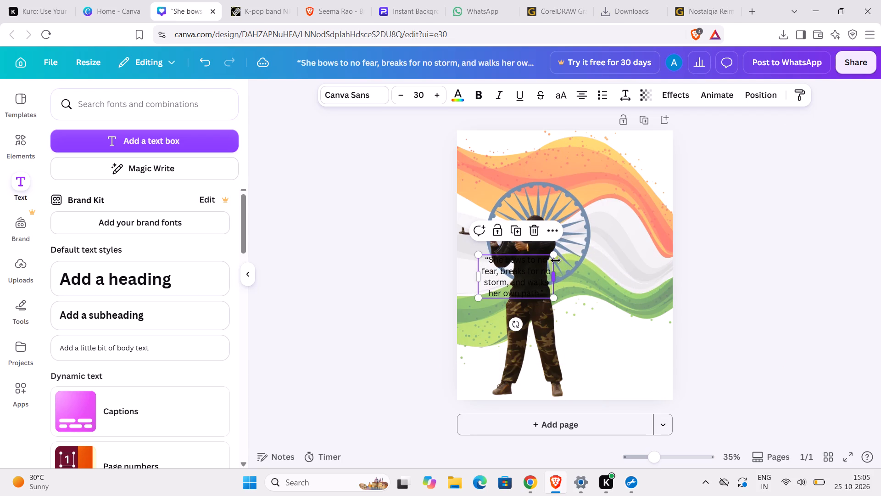
drag(519, 271, 591, 308)
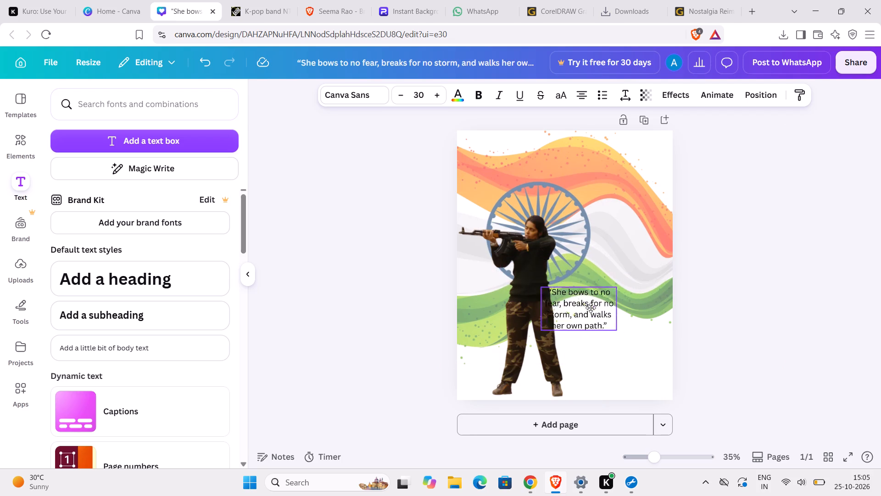
drag(591, 308, 622, 353)
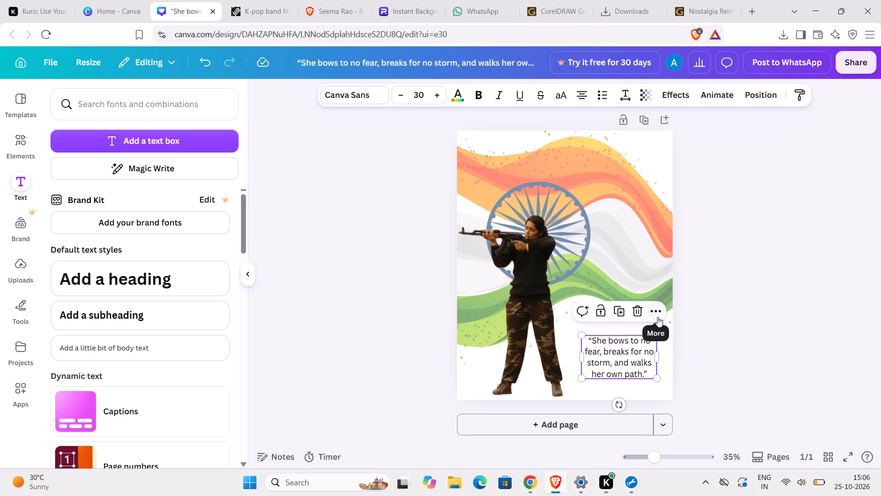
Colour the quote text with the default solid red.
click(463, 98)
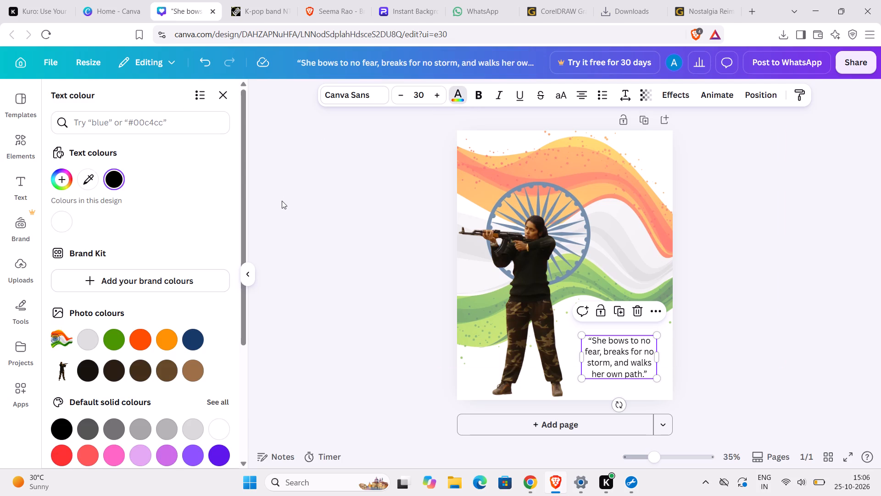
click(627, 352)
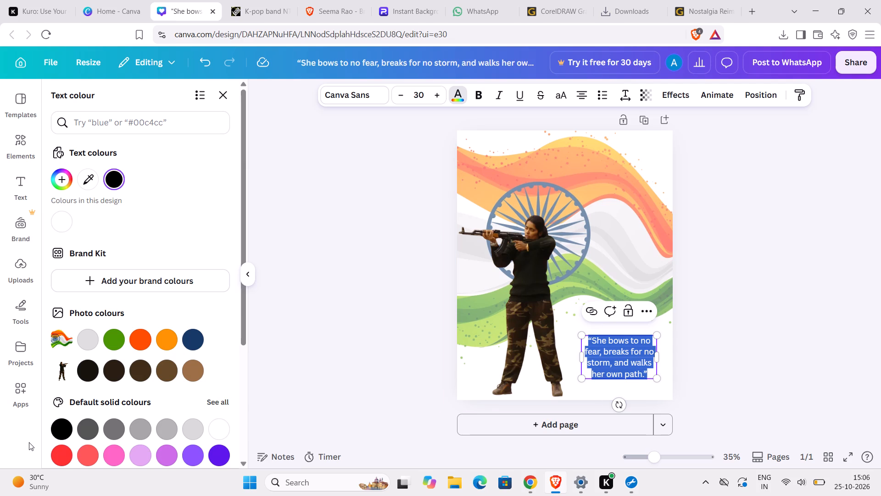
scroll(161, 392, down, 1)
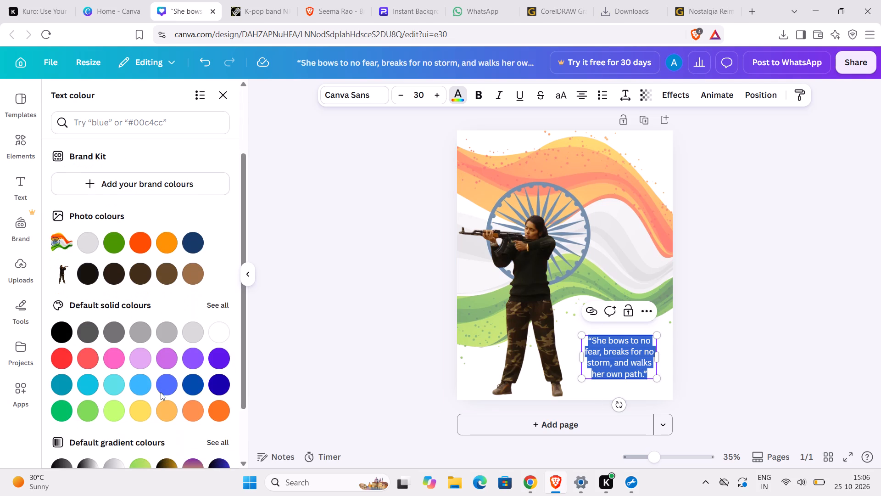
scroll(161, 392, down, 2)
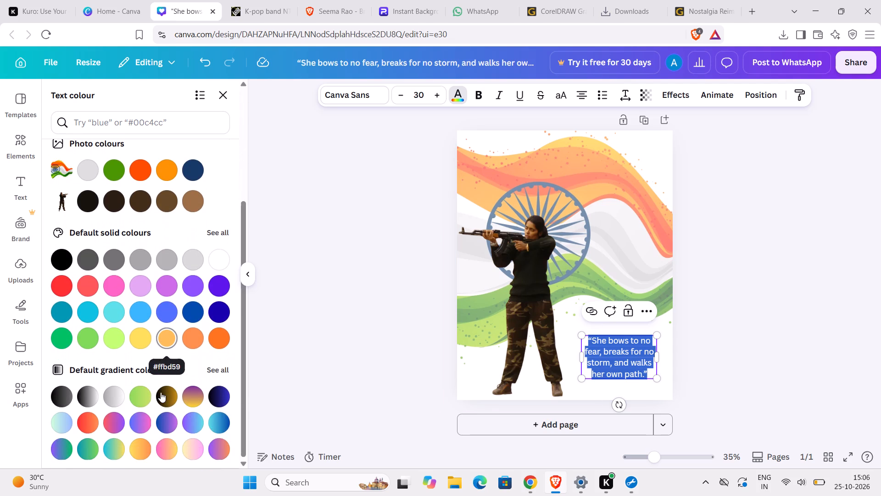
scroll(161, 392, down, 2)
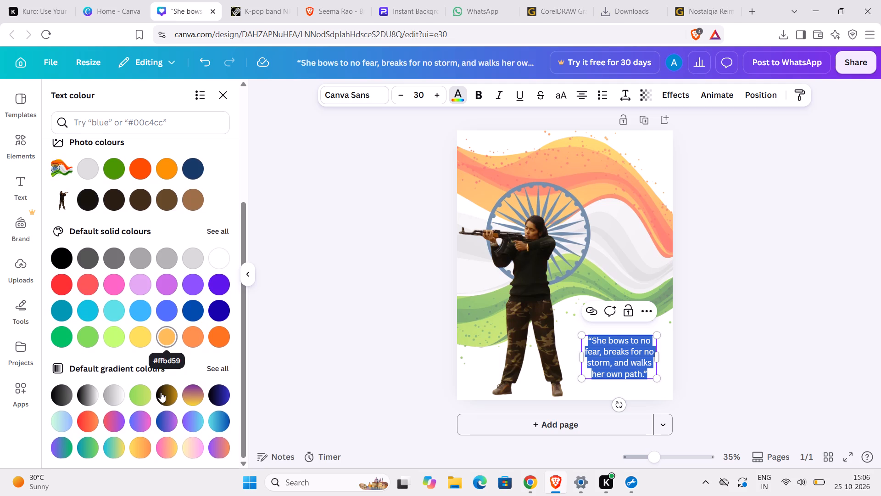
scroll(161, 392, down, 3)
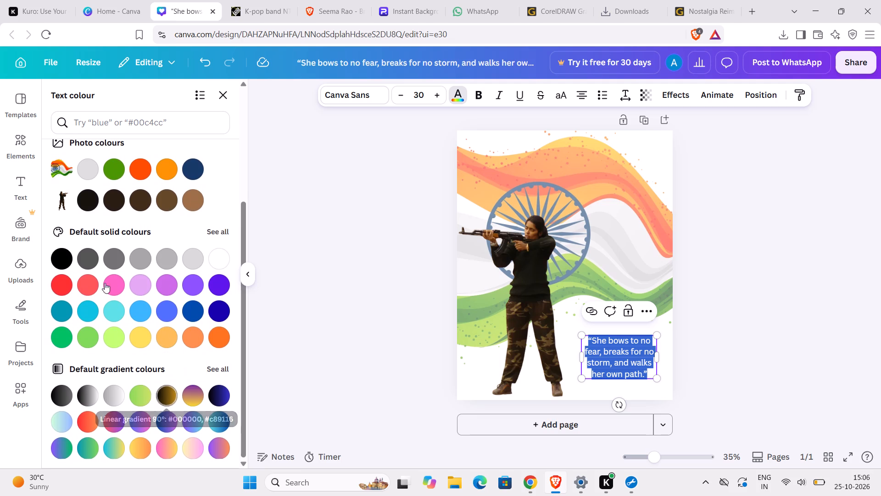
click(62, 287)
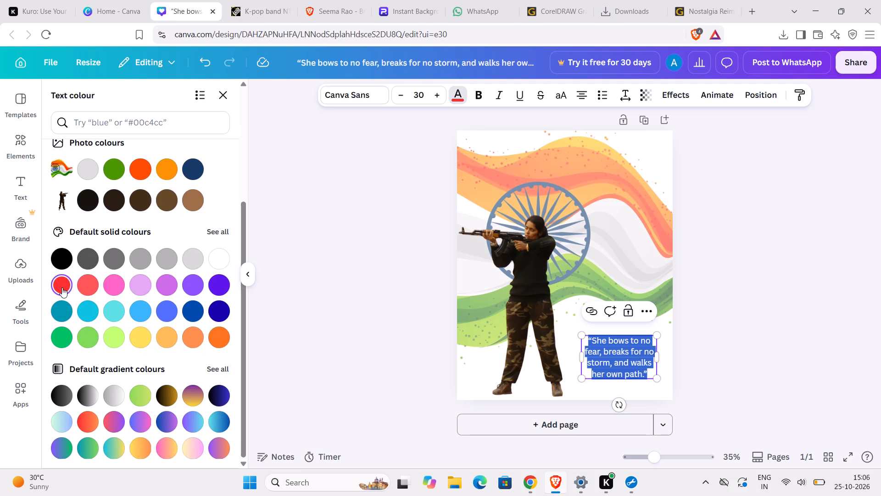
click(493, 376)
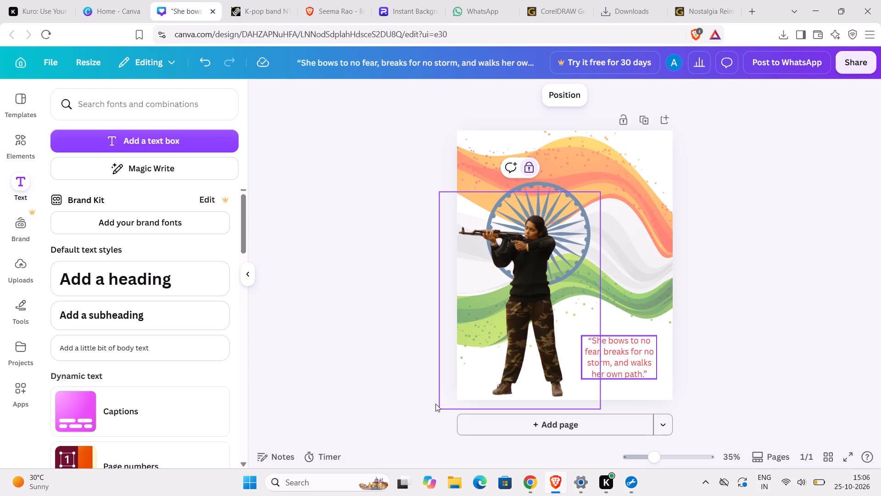
Recolour the quote text, trying the flag photo's dark blue before applying the default black-to-gold gradient (#000000 to #c89116).
click(614, 366)
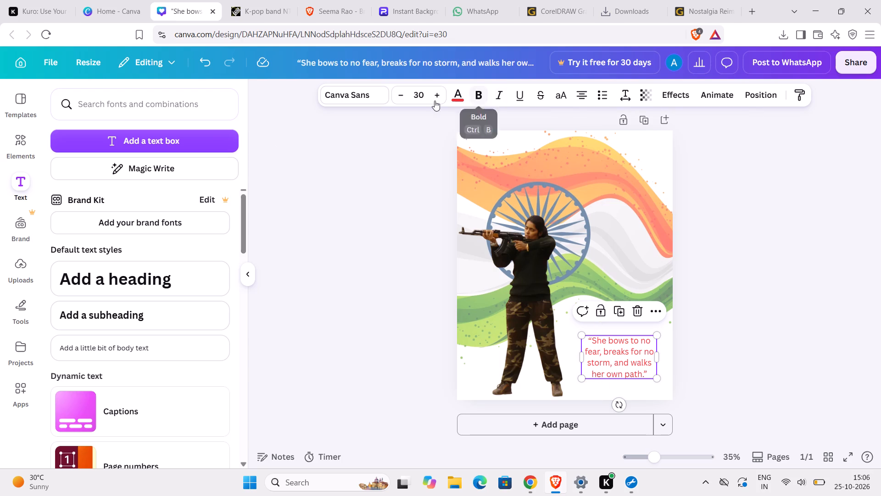
click(455, 97)
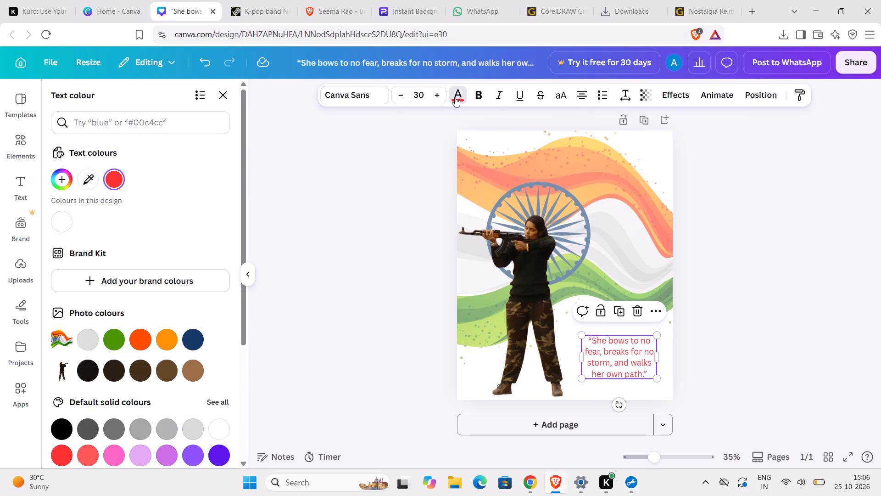
click(191, 335)
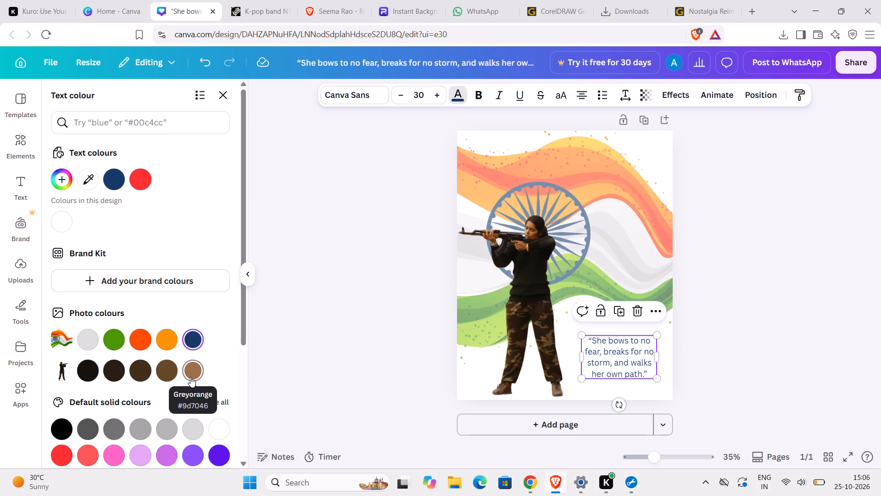
scroll(190, 377, down, 1)
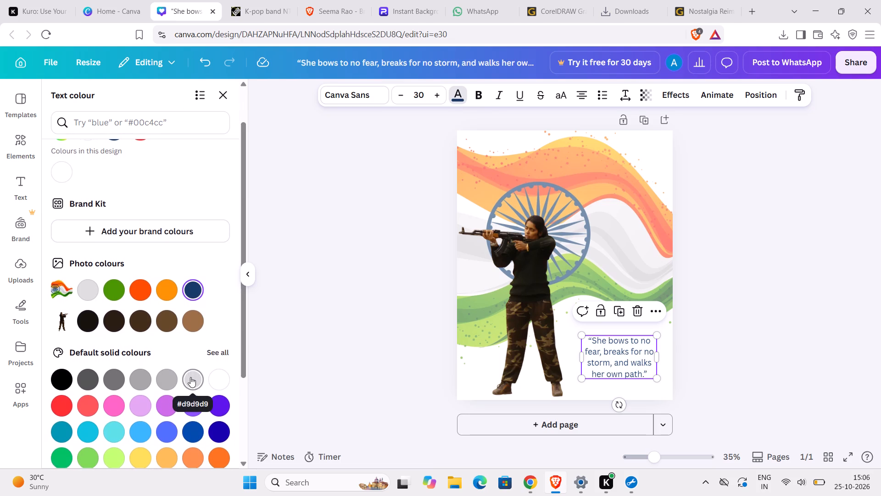
scroll(190, 377, down, 1)
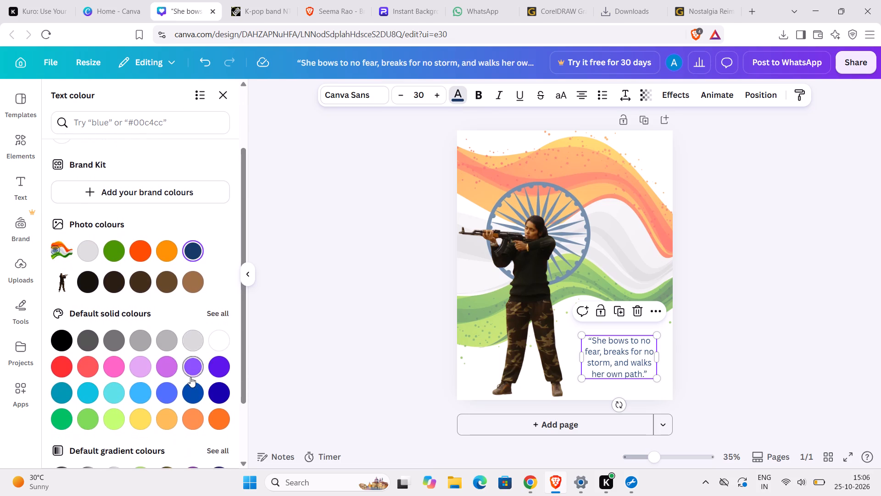
scroll(190, 377, down, 2)
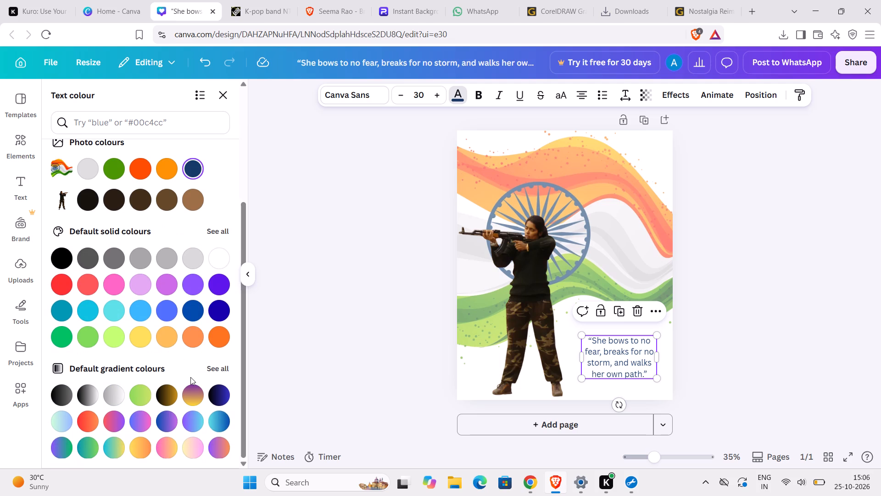
click(167, 397)
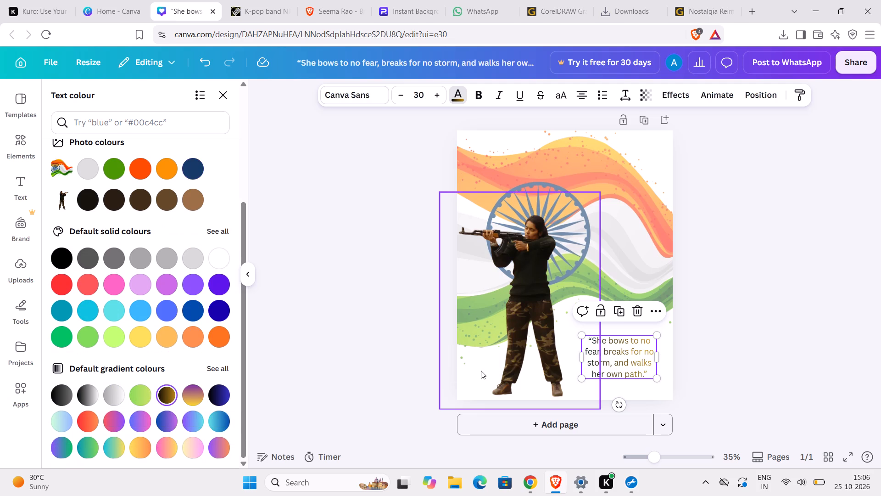
Make the whole quote text bold and italic.
double_click(610, 347)
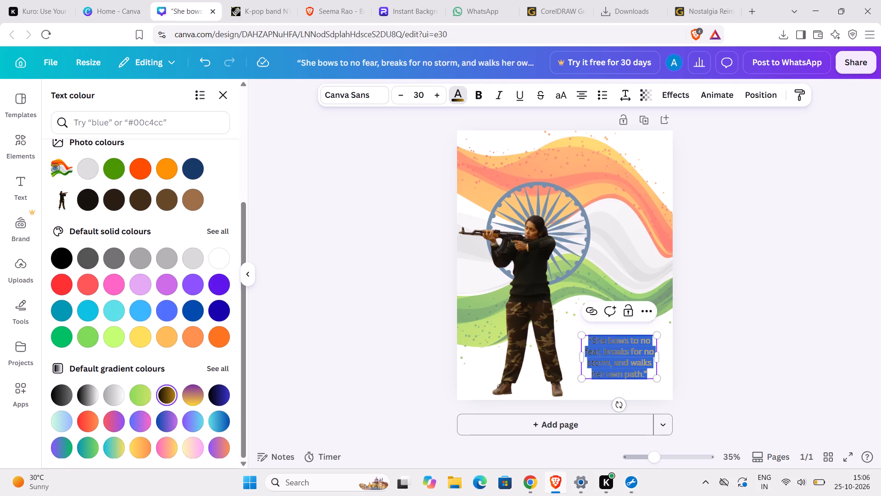
key(ctrl+b)
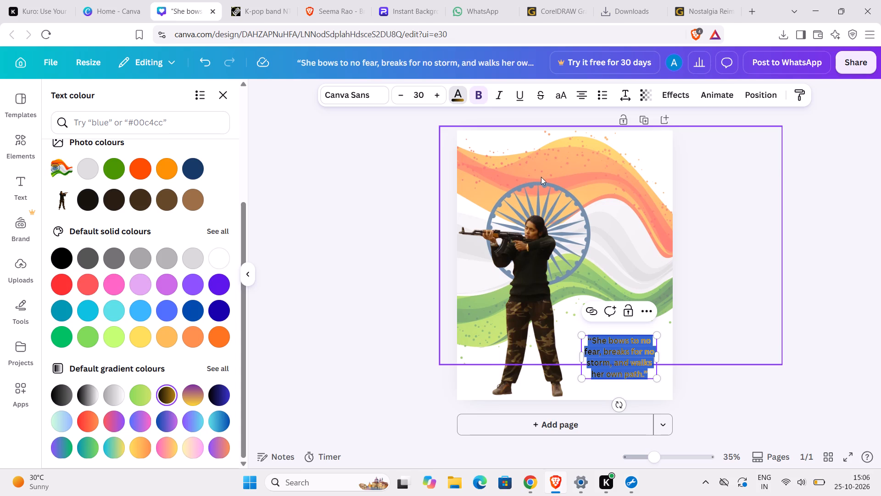
click(501, 96)
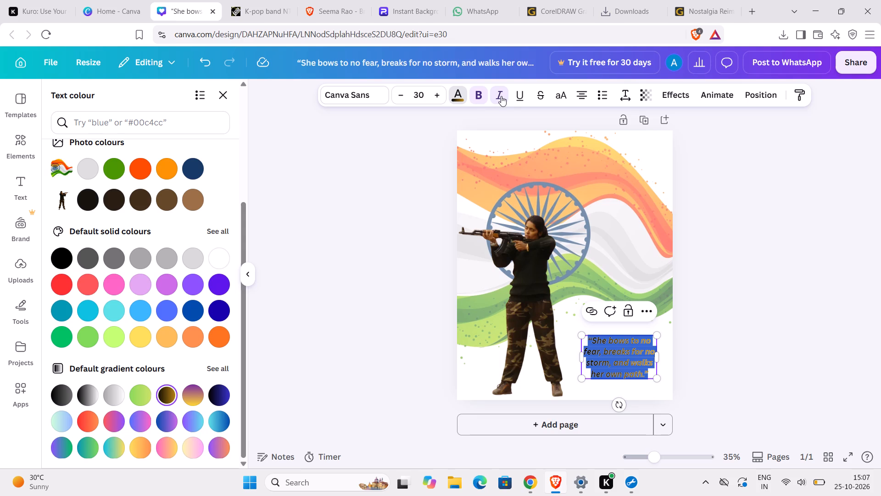
click(722, 292)
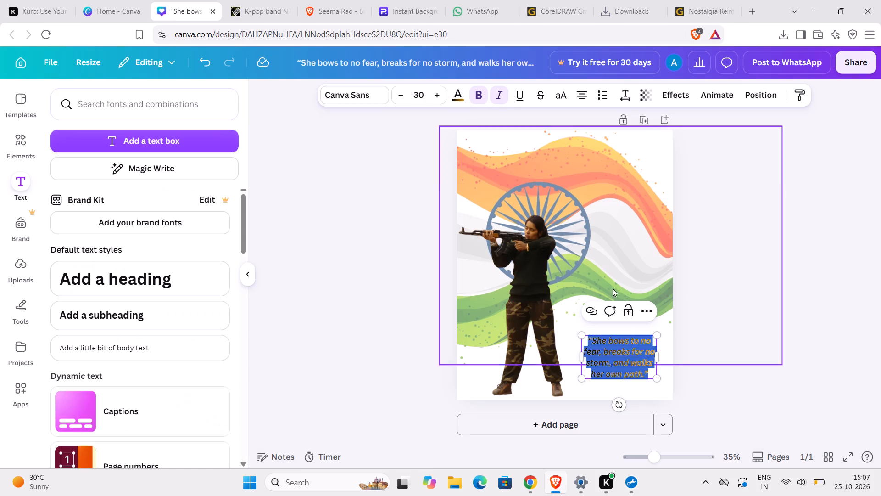
click(560, 319)
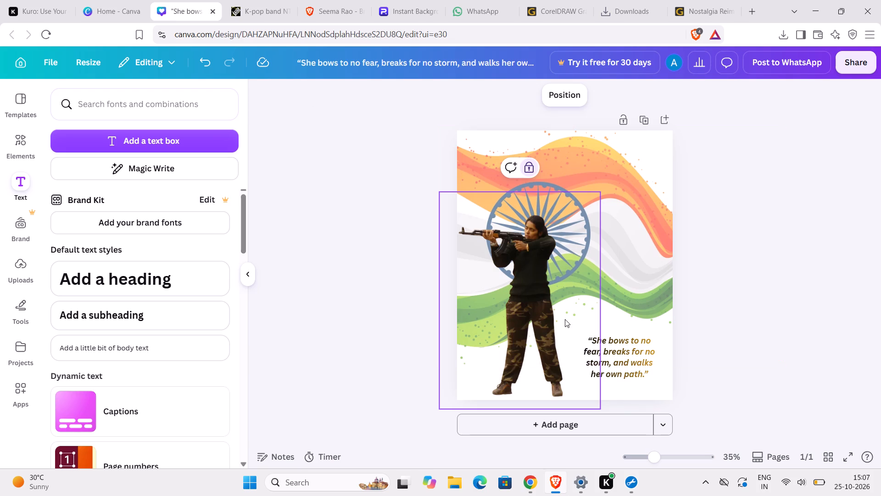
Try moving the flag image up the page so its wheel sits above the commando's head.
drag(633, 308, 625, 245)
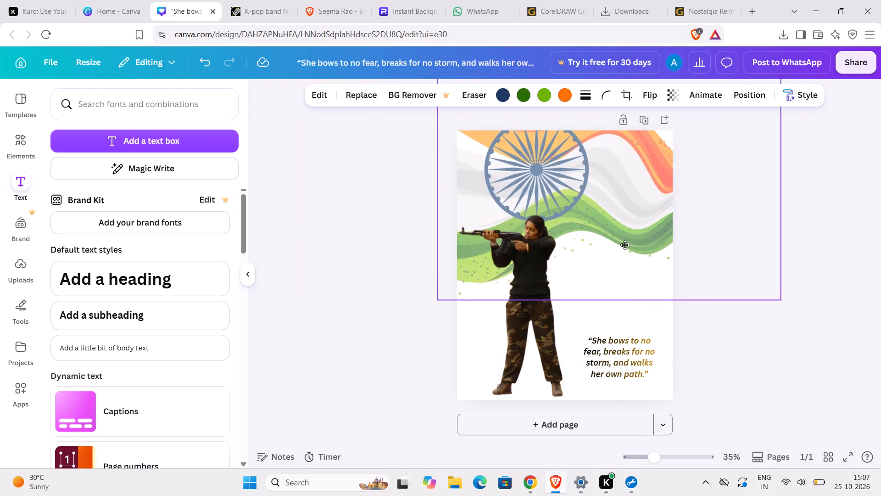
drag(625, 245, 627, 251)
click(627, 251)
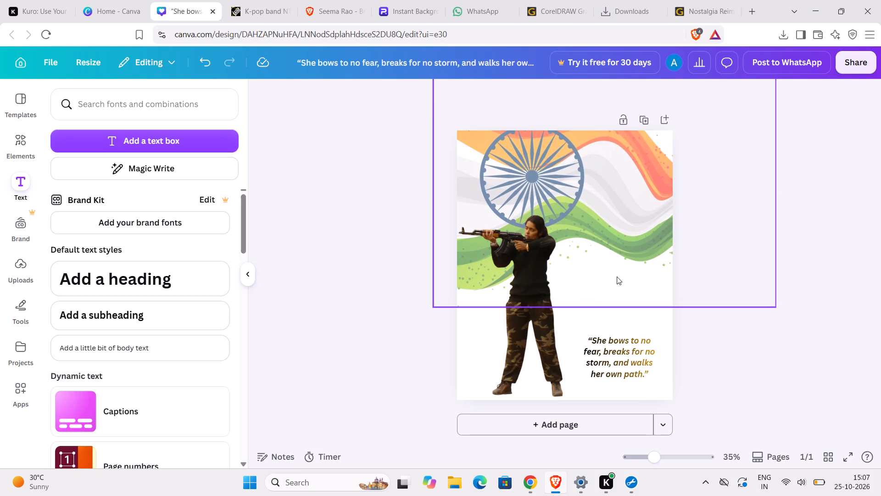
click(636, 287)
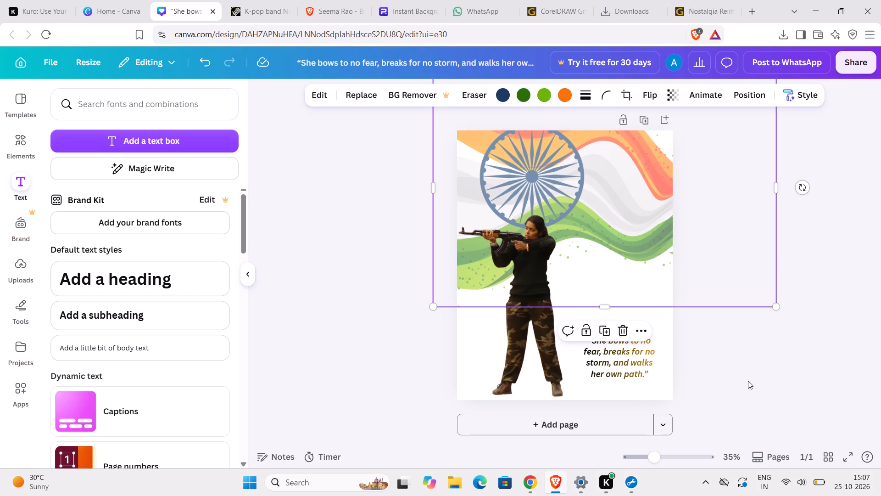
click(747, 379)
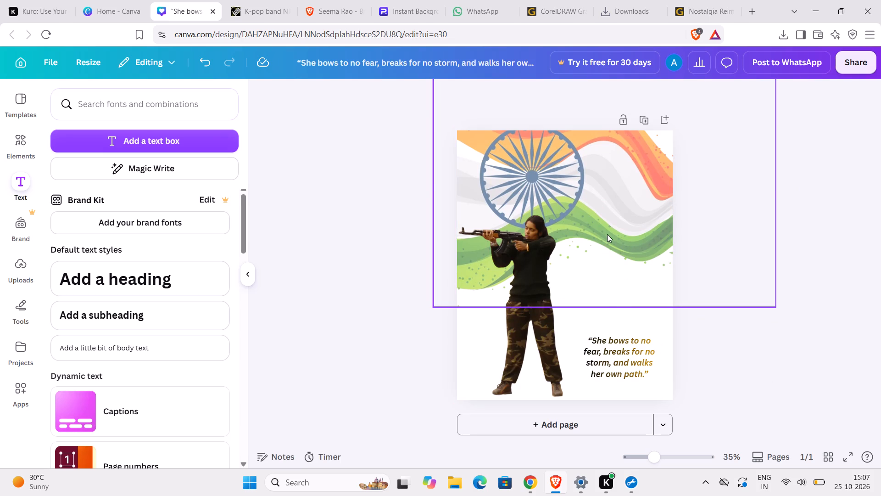
Move the flag image down and slightly to the right so its wheel sits directly behind the commando's head and shoulders.
drag(606, 234, 613, 273)
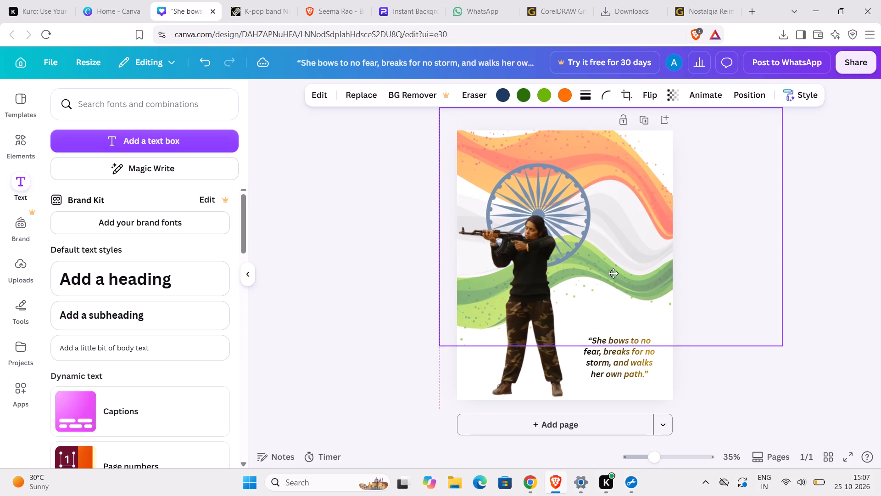
drag(613, 273, 612, 274)
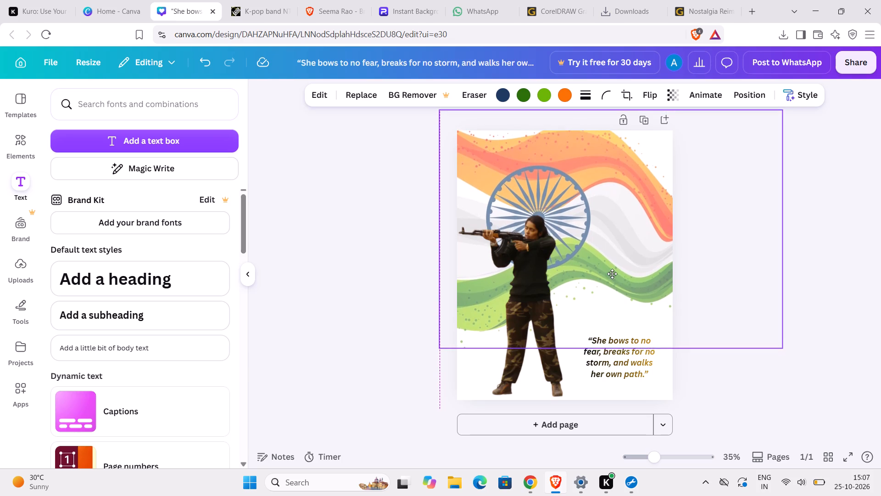
drag(612, 274, 609, 288)
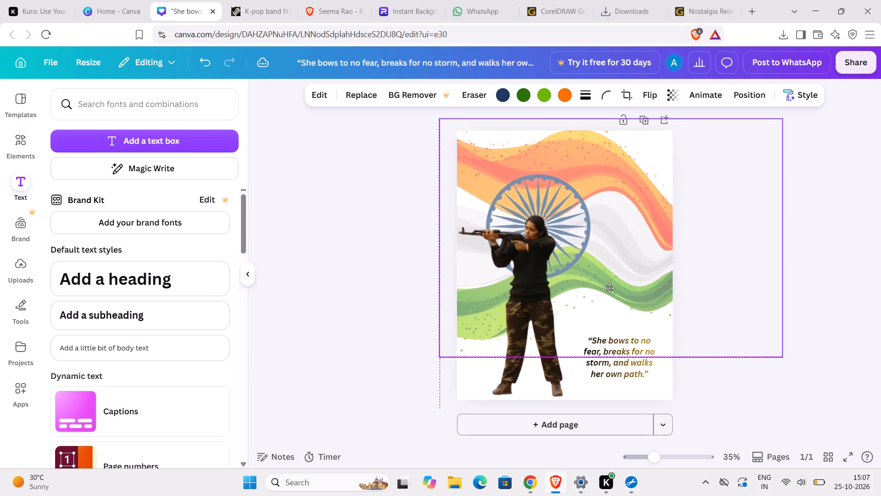
drag(609, 288, 623, 271)
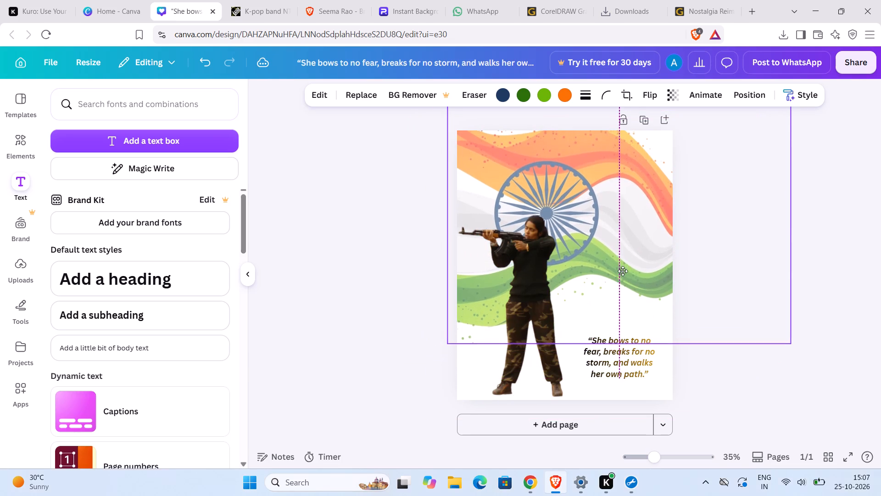
drag(623, 271, 623, 271)
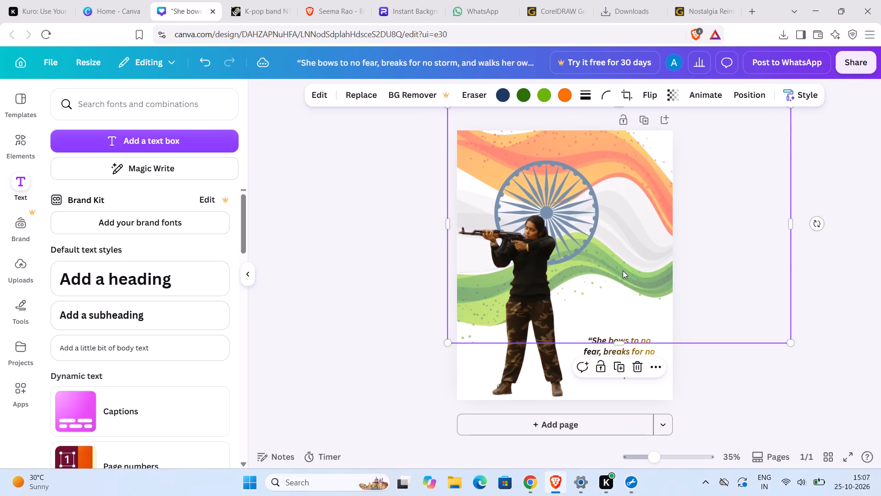
click(721, 395)
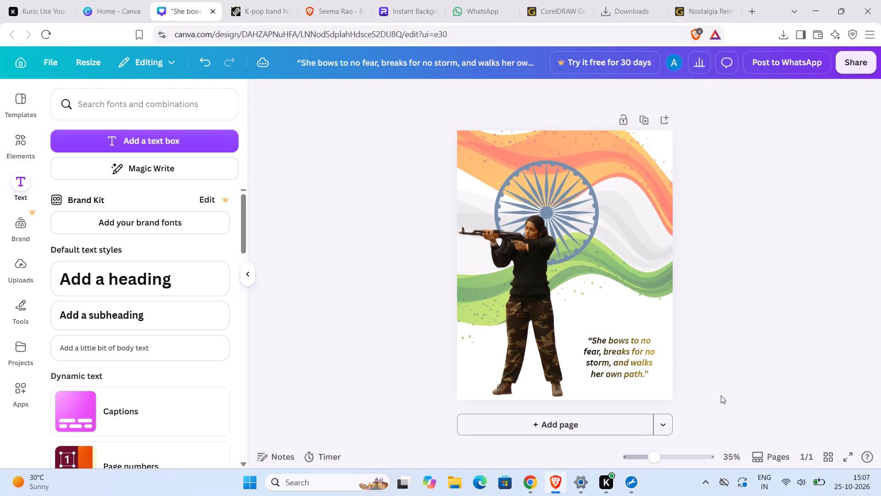
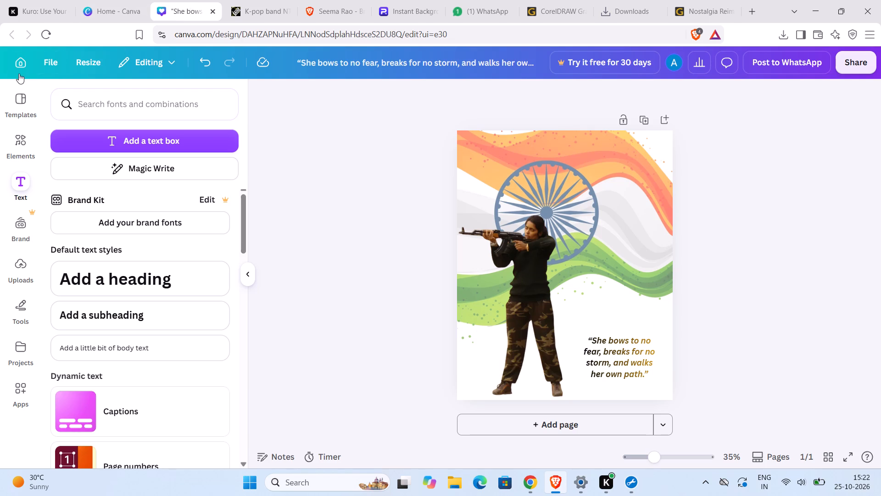
Leave the quote design for the Canva home page and close the duplicate home page tab.
click(26, 60)
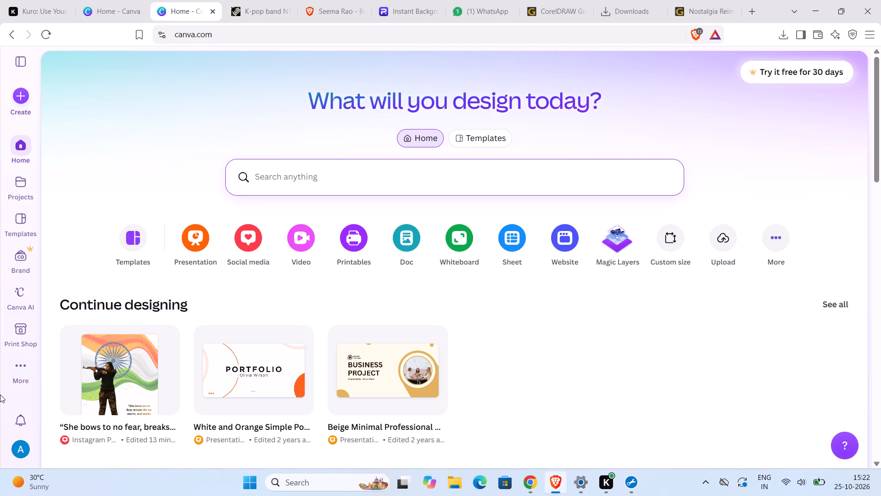
key(ctrl+2)
key(ctrl+w)
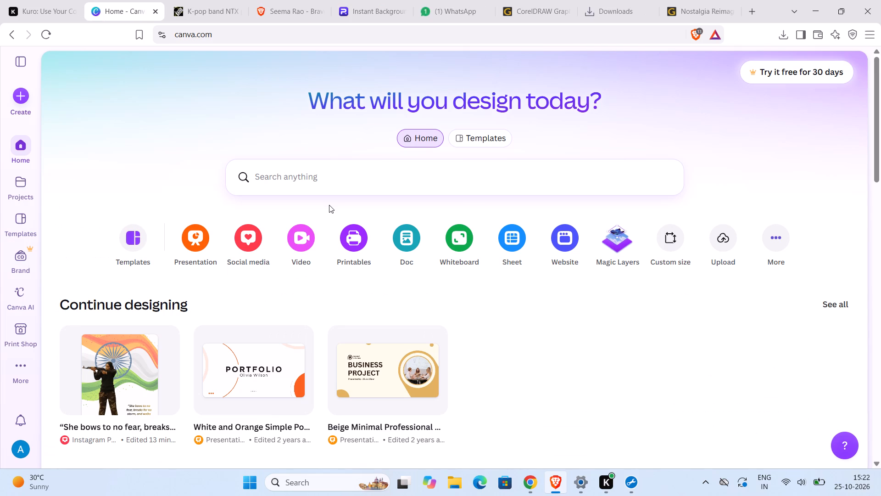
Open the template library and get its search ready for a query.
click(150, 246)
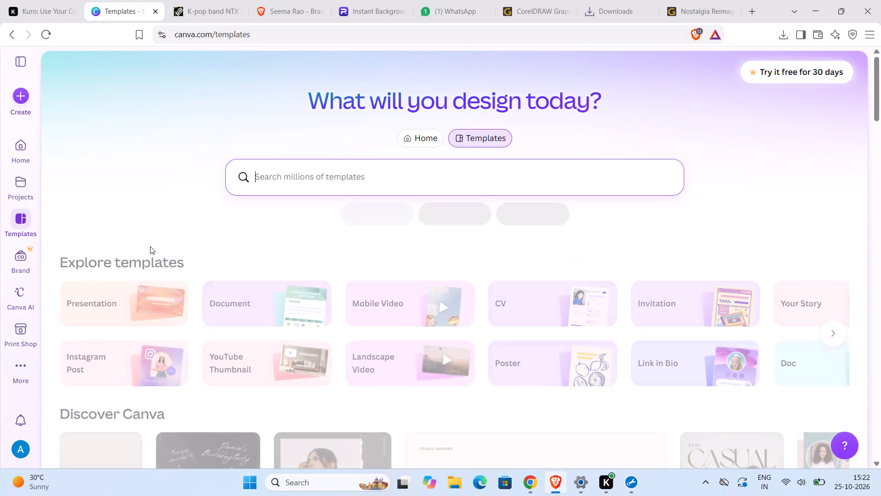
click(295, 173)
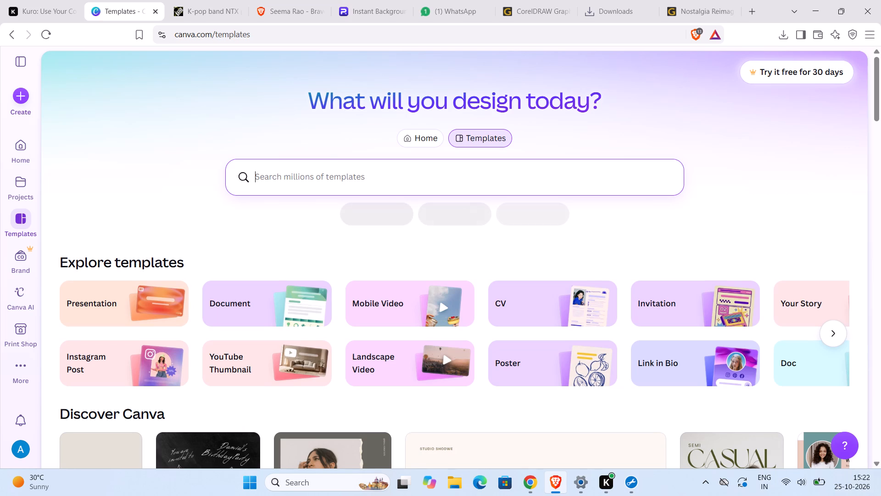